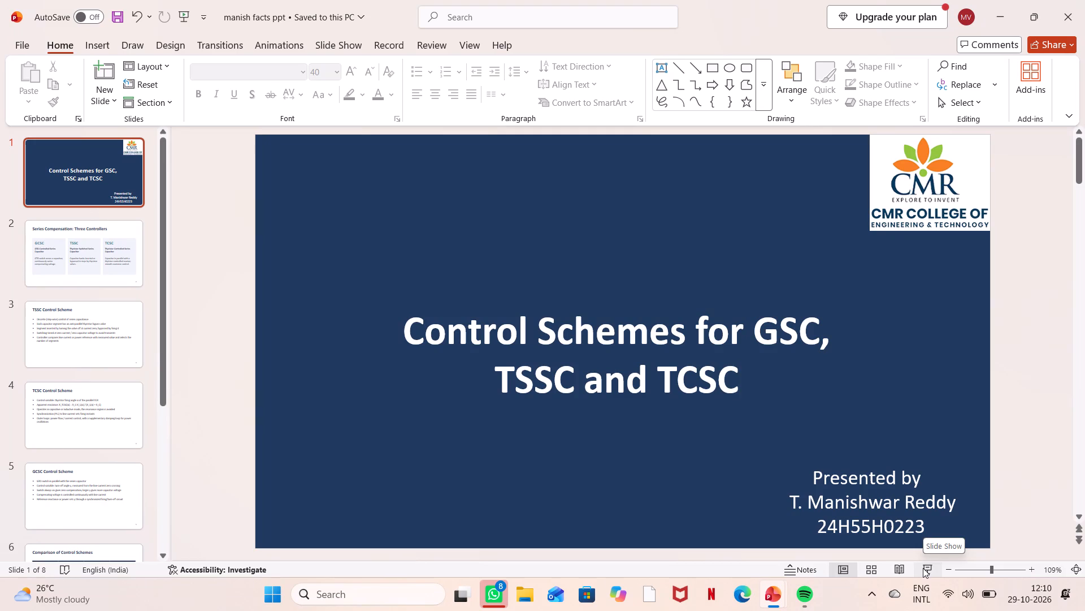
Look through the opening slides on series compensation and the TSSC, TCSC and GCSC control schemes, ending back on the title slide.
{"action": "key", "text": "Right"}
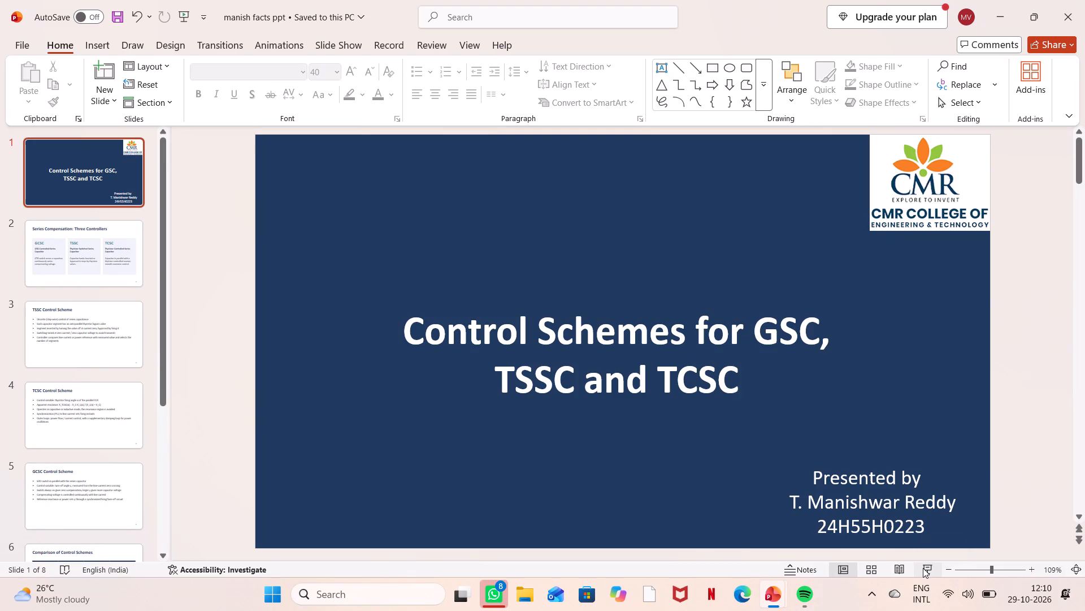
{"action": "key", "text": "Right"}
{"action": "key", "text": "Right"}
{"action": "key", "text": "Right"}
{"action": "key", "text": "Left"}
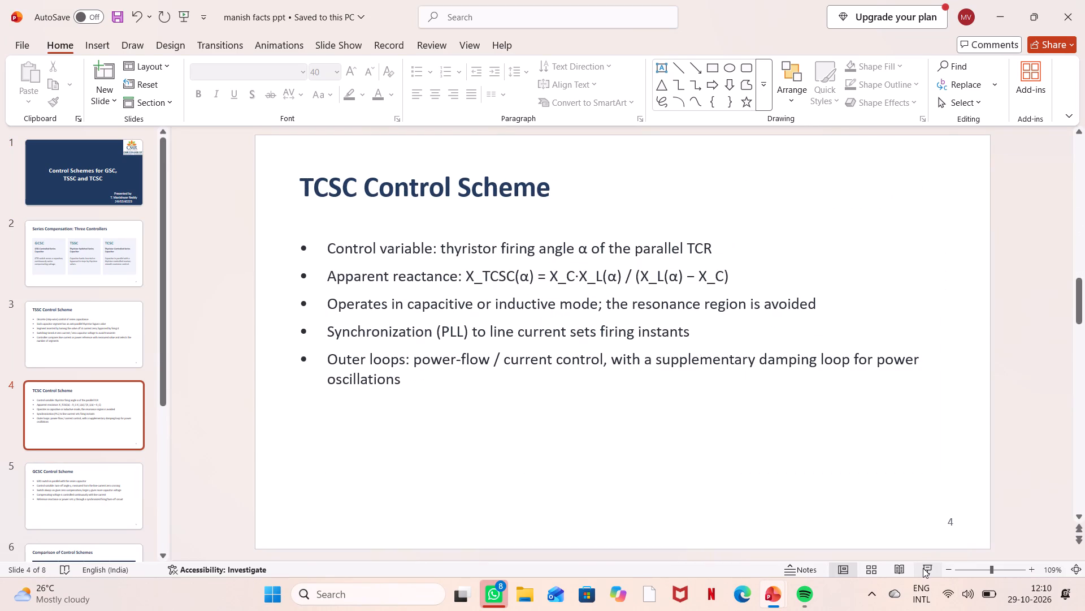
{"action": "key", "text": "Left"}
{"action": "key", "text": "Left"}
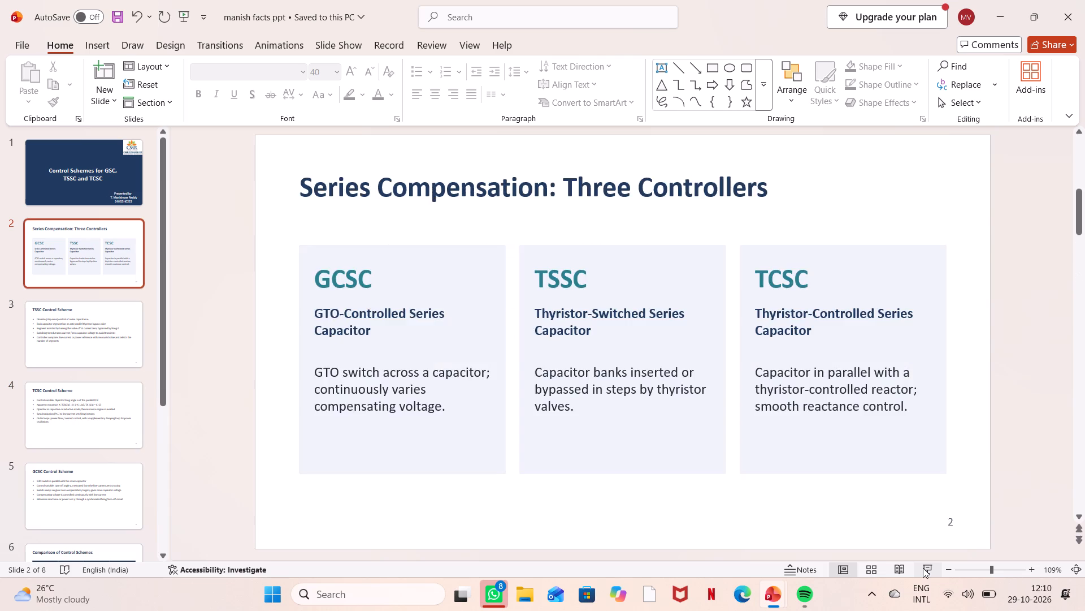
{"action": "key", "text": "Left"}
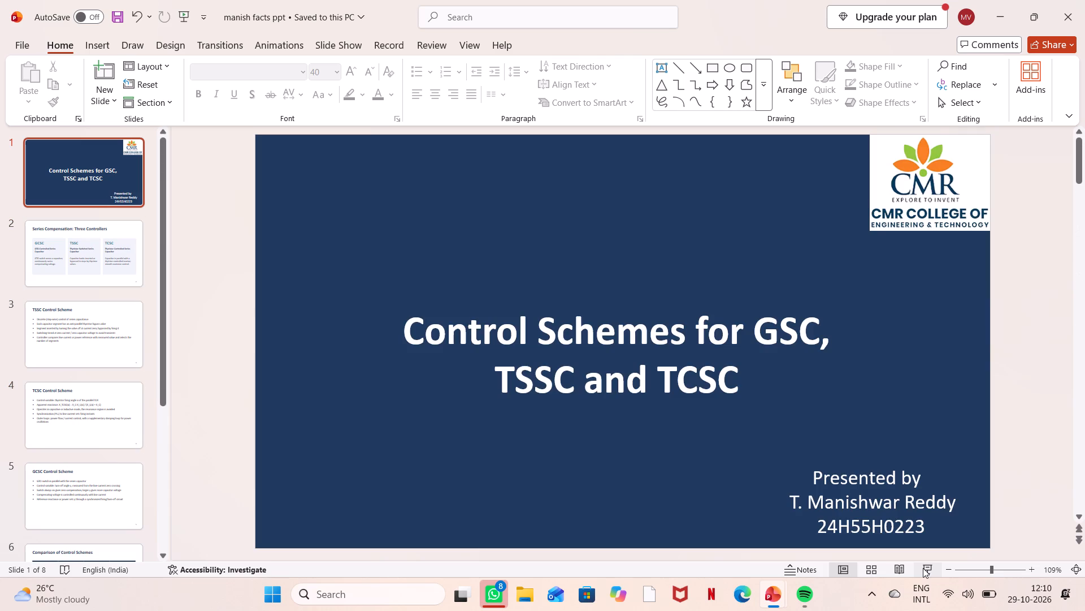
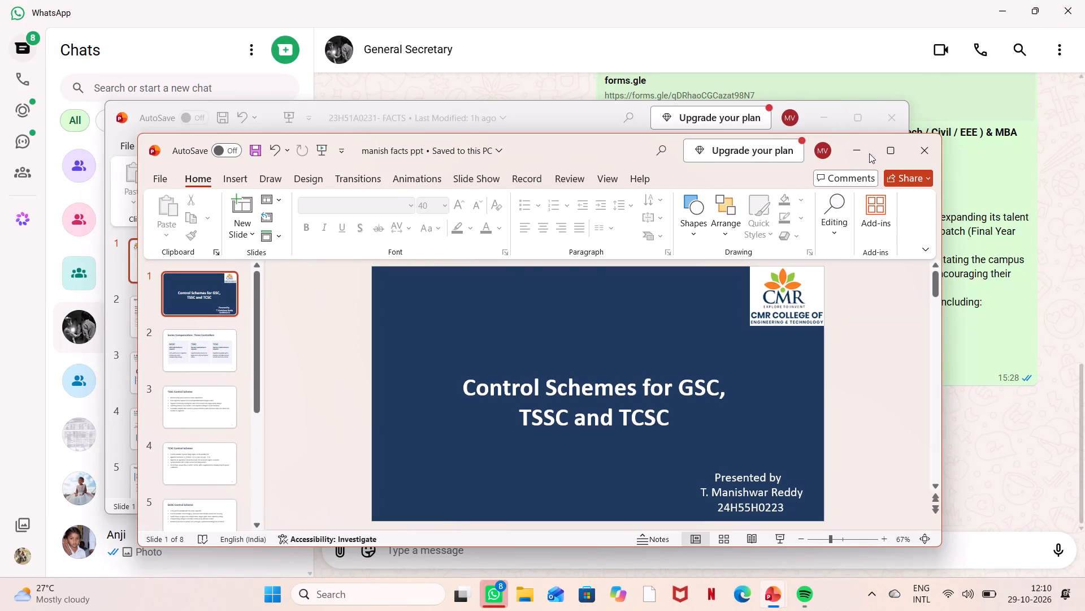
Close the other FACTS presentation that is open behind the control schemes presentation.
{"action": "left_click_drag", "start_coordinate": [919, 147], "coordinate": [887, 113]}
{"action": "left_click", "coordinate": [887, 113]}
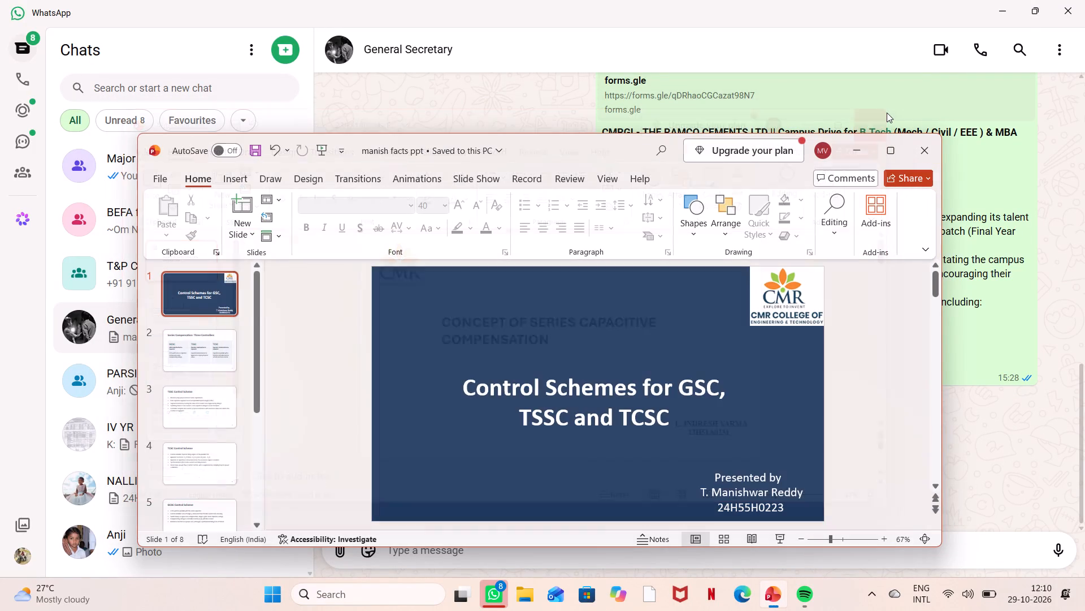
Close the control schemes presentation and save its changes to the existing file in the 2026-44 folder.
{"action": "left_click", "coordinate": [938, 148]}
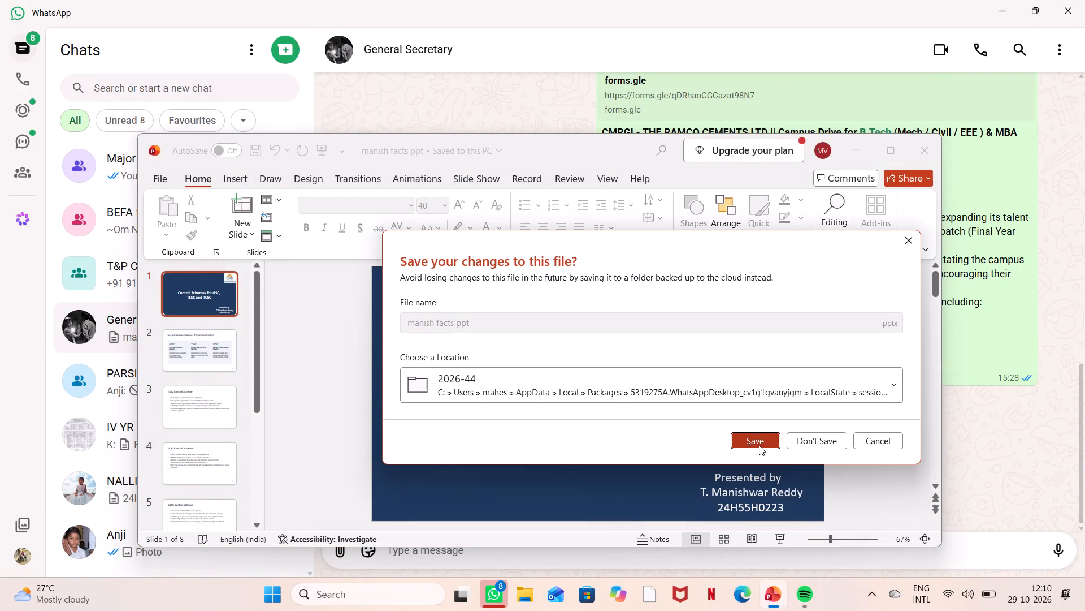
{"action": "left_click", "coordinate": [759, 444]}
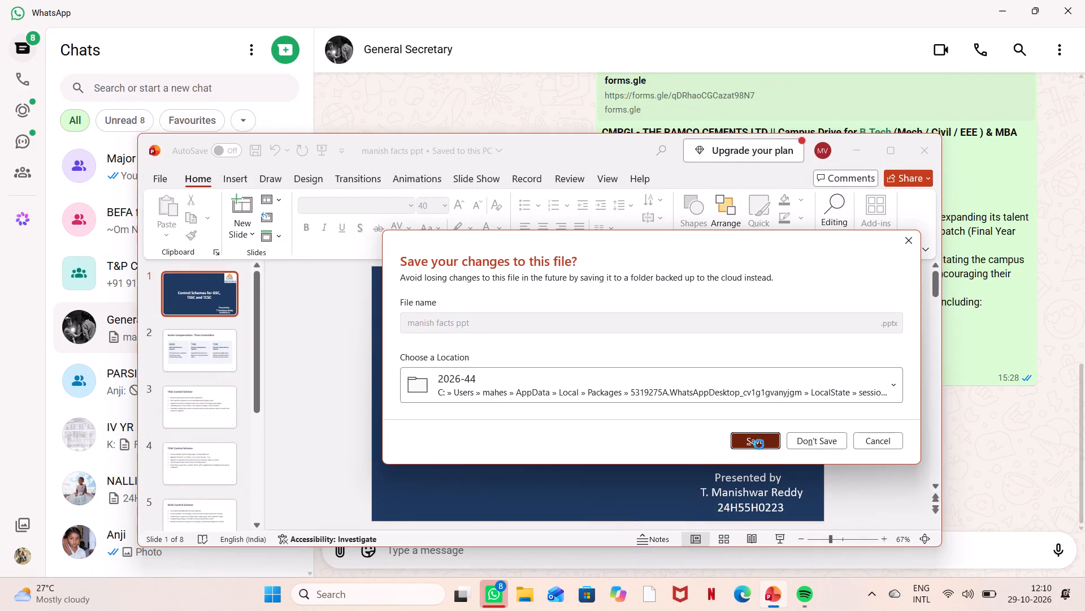
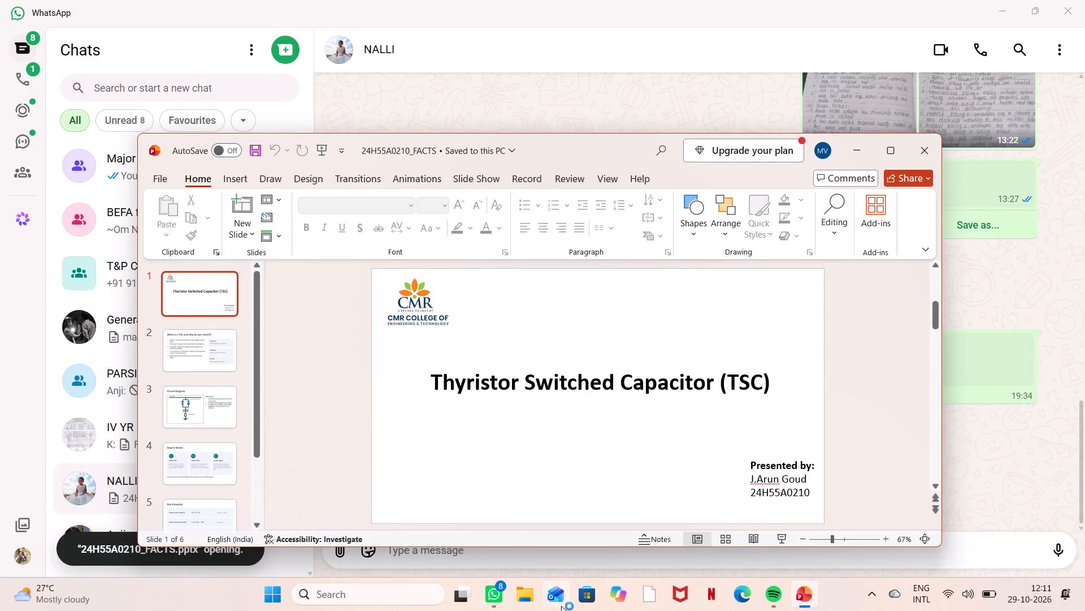
Switch to File Explorer and open the most recent FACTS presentation from the recent files.
{"action": "left_click", "coordinate": [517, 599]}
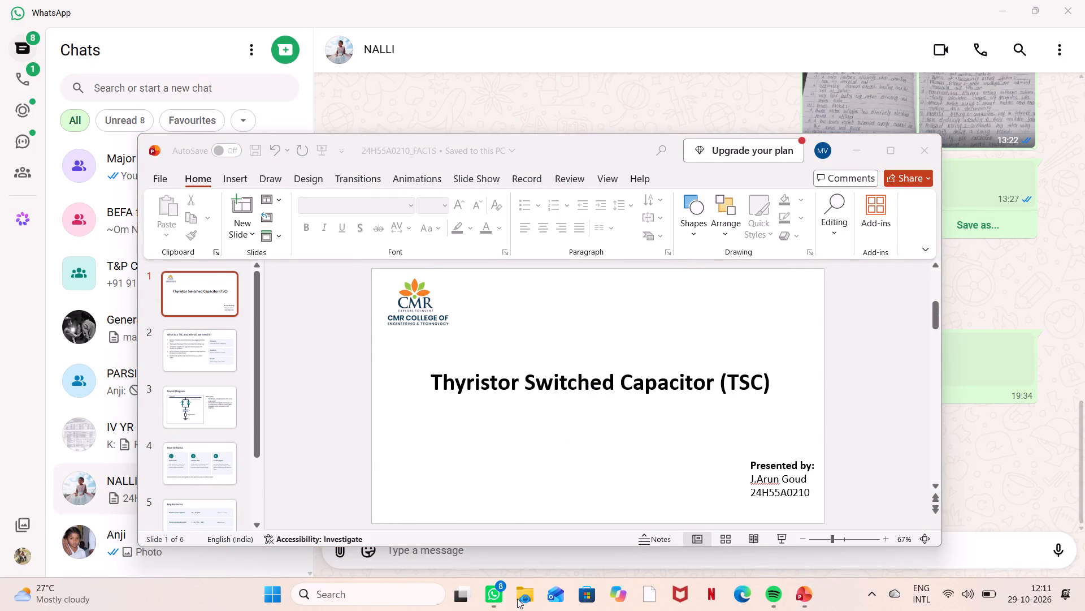
{"action": "left_click", "coordinate": [517, 599]}
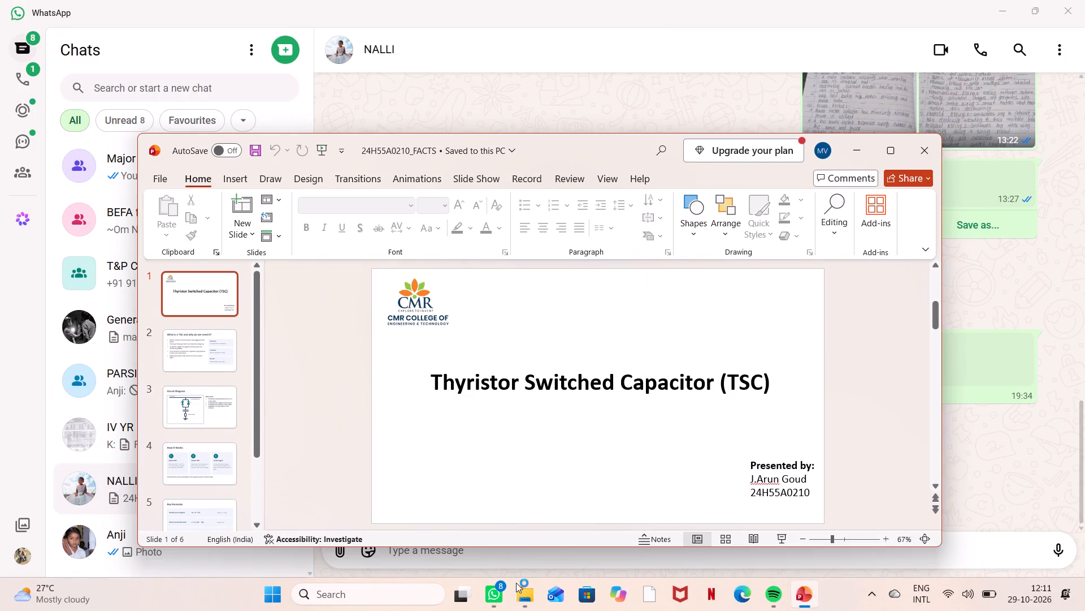
{"action": "left_click", "coordinate": [516, 596]}
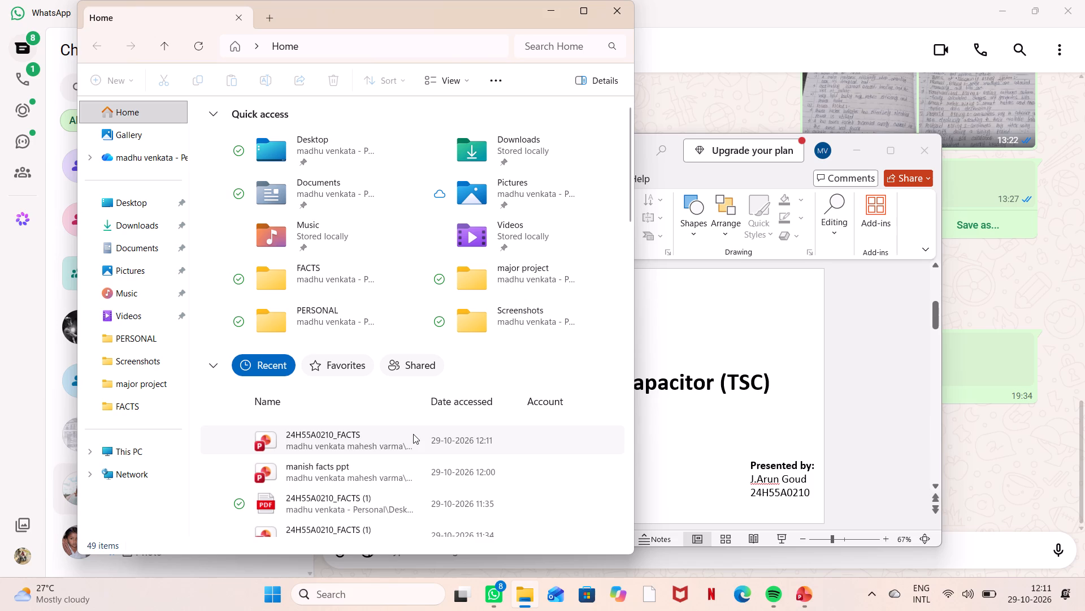
{"action": "double_click", "coordinate": [373, 442]}
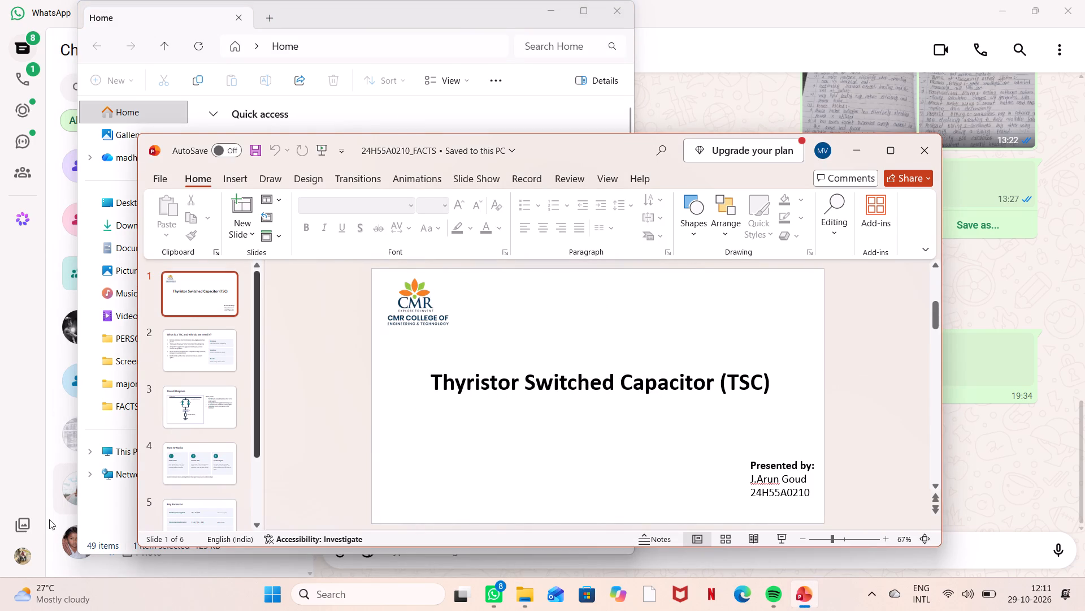
Look through the Thyristor Switched Capacitor slides up to Applications, Pros and Cons, and close the presentation.
{"action": "left_click", "coordinate": [207, 401]}
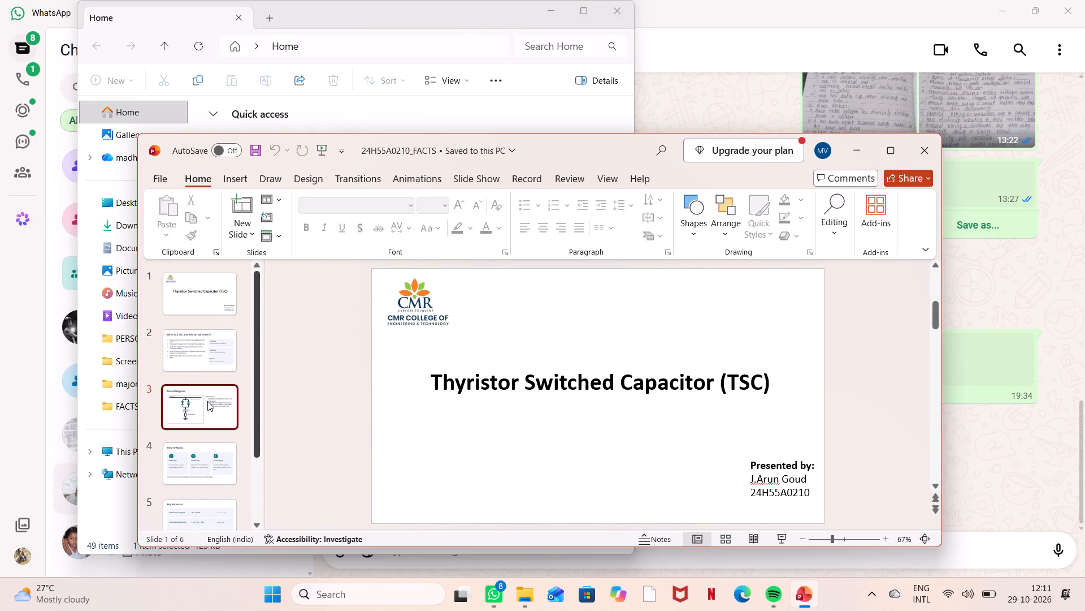
{"action": "left_click", "coordinate": [192, 475]}
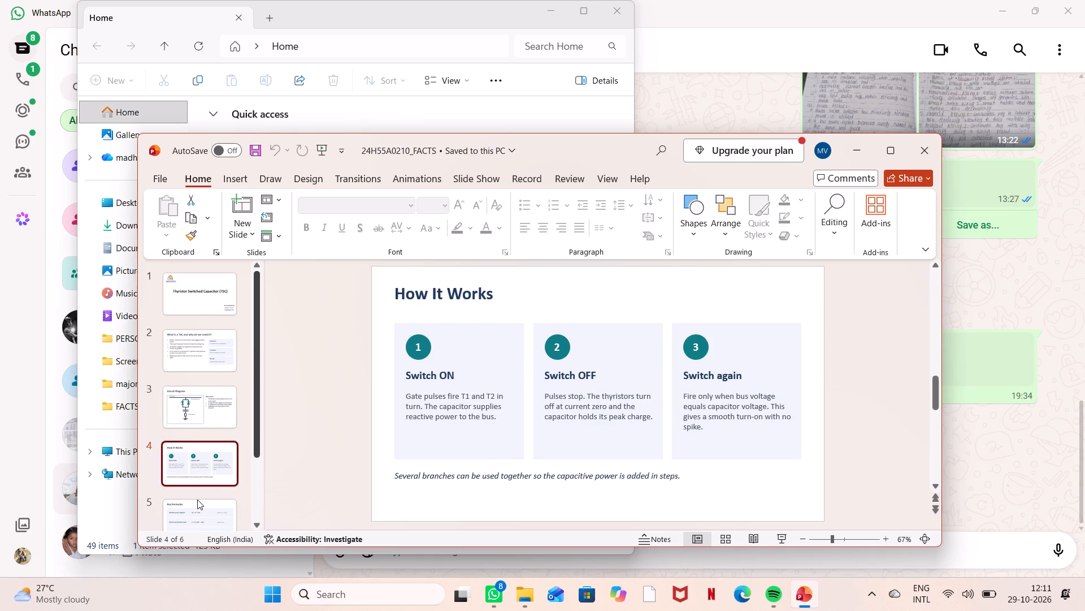
{"action": "left_click", "coordinate": [197, 500]}
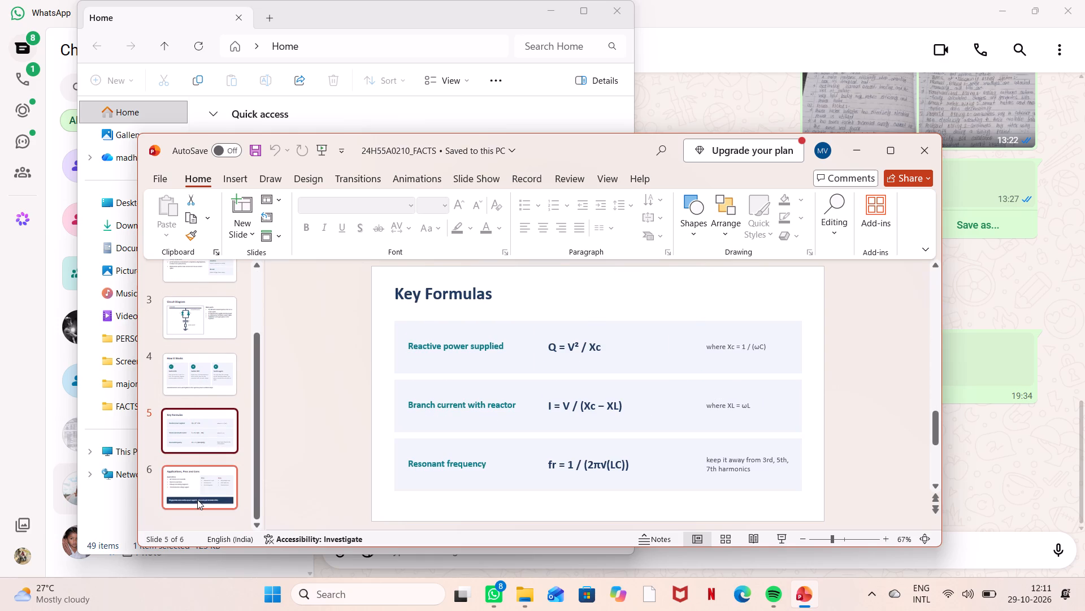
{"action": "key", "text": "Down"}
{"action": "key", "text": "Down"}
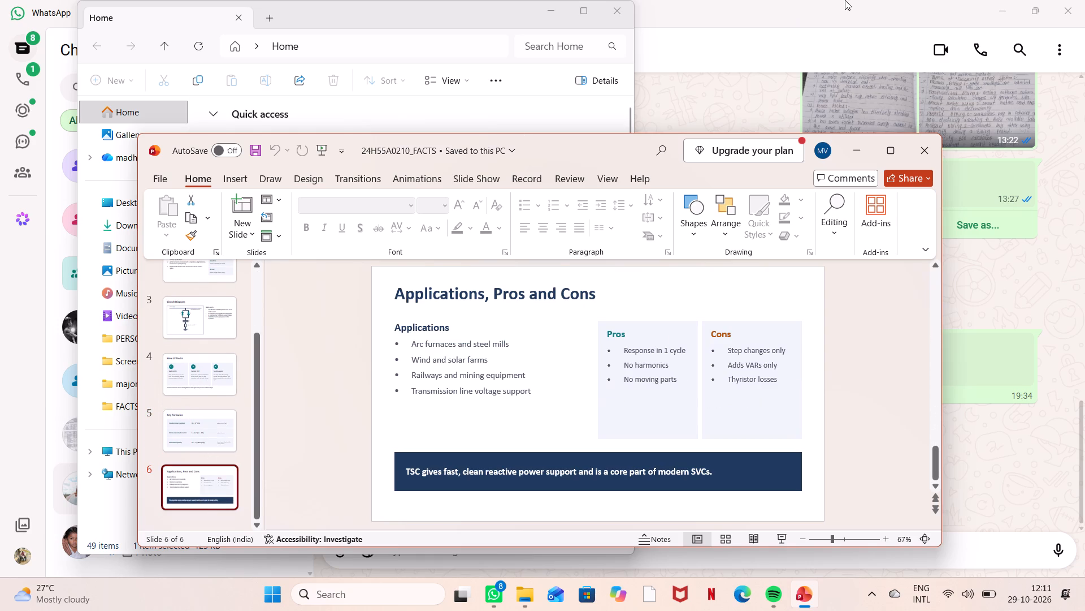
{"action": "left_click", "coordinate": [926, 142]}
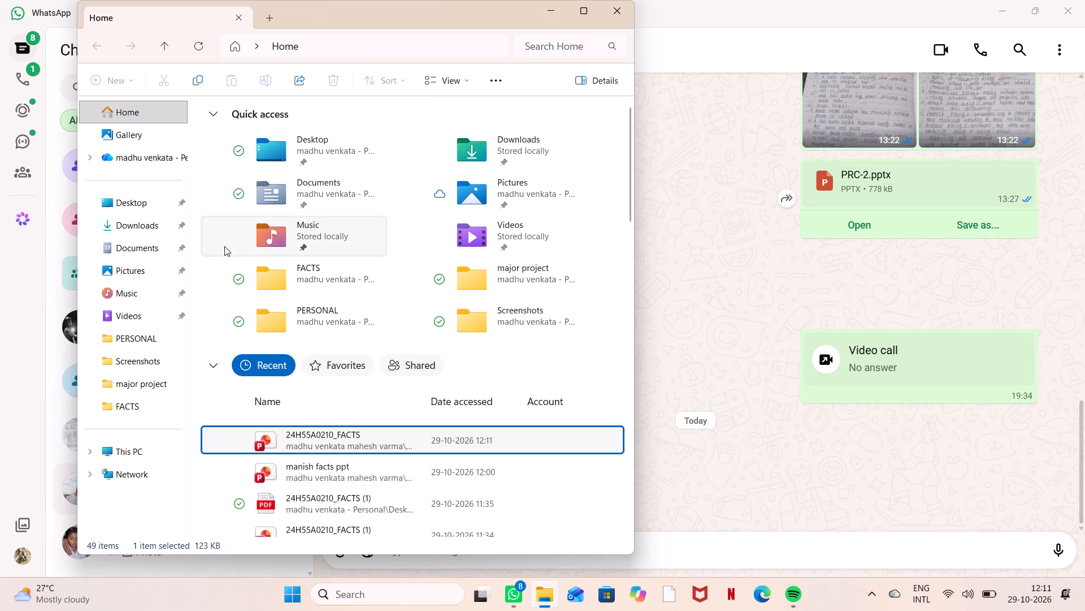
Open the FACTS (1) PDF from the Desktop folder in a maximized window.
{"action": "double_click", "coordinate": [130, 194]}
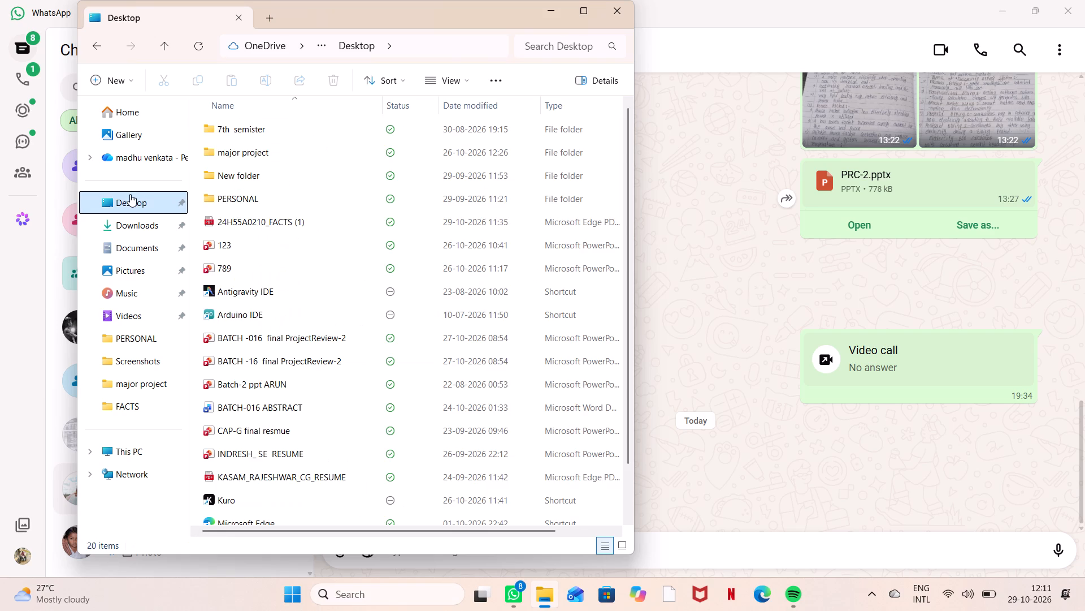
{"action": "double_click", "coordinate": [314, 221]}
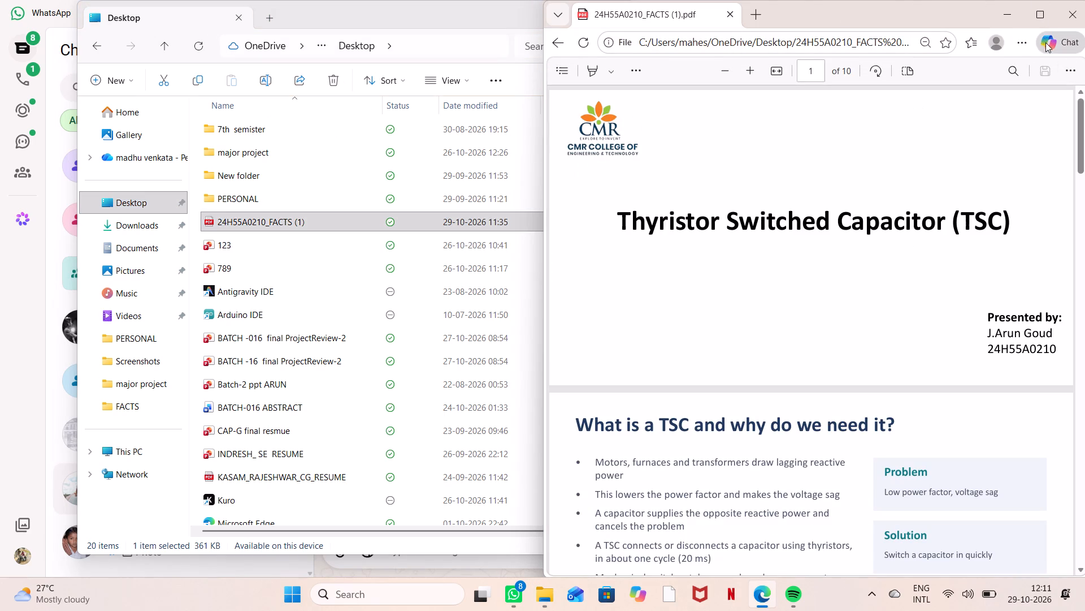
{"action": "left_click", "coordinate": [1041, 21]}
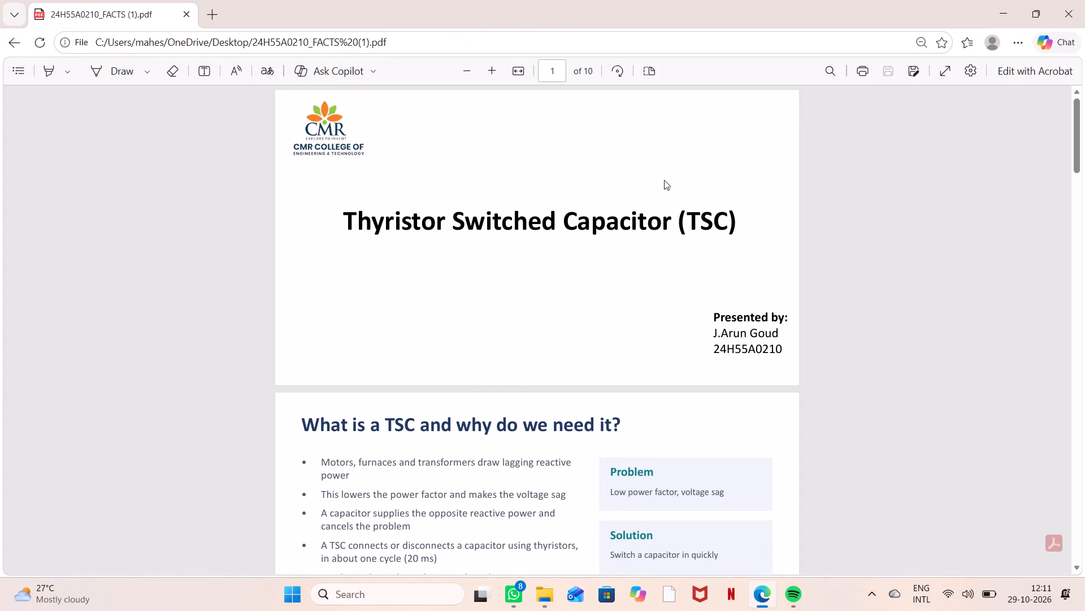
Skim the Thyristor Switched Capacitor PDF through to its last page and close it.
{"action": "left_click", "coordinate": [522, 277]}
{"action": "scroll", "coordinate": [645, 270], "scroll_direction": "down", "scroll_amount": 6}
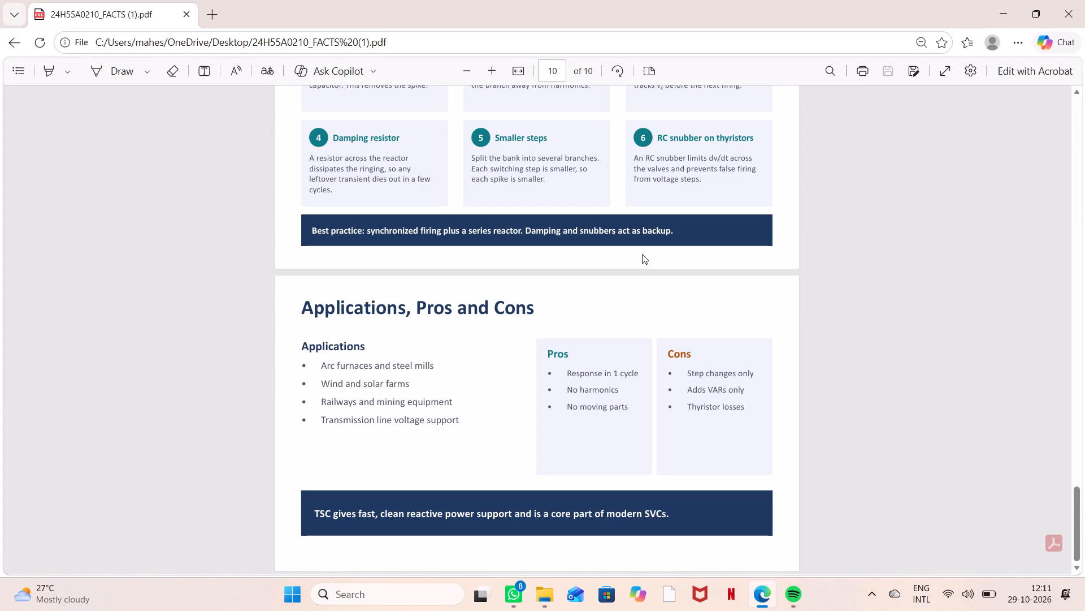
{"action": "left_click", "coordinate": [23, 35]}
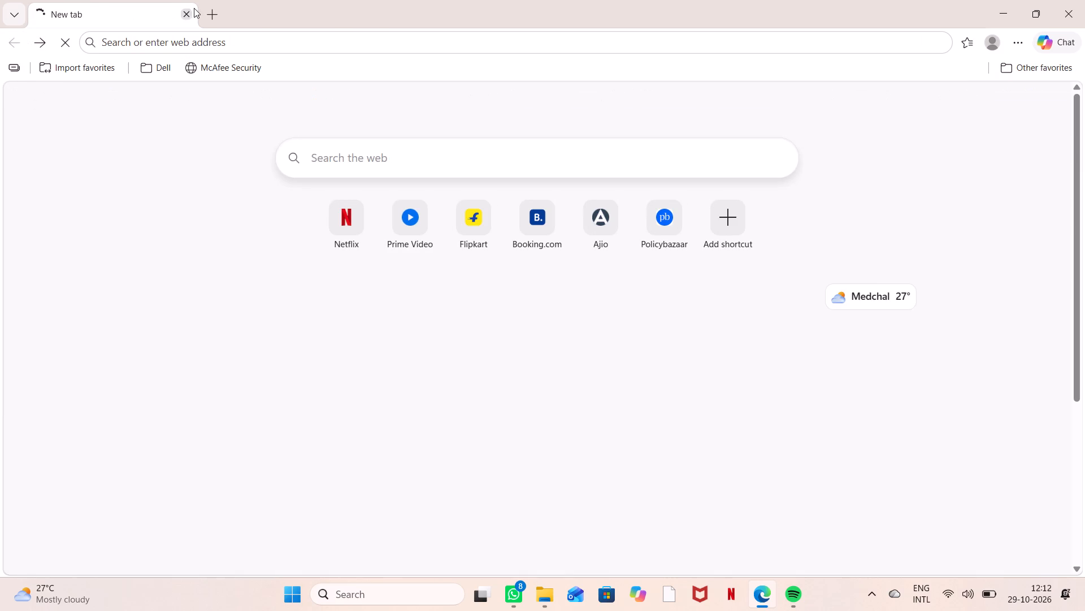
{"action": "left_click", "coordinate": [190, 12]}
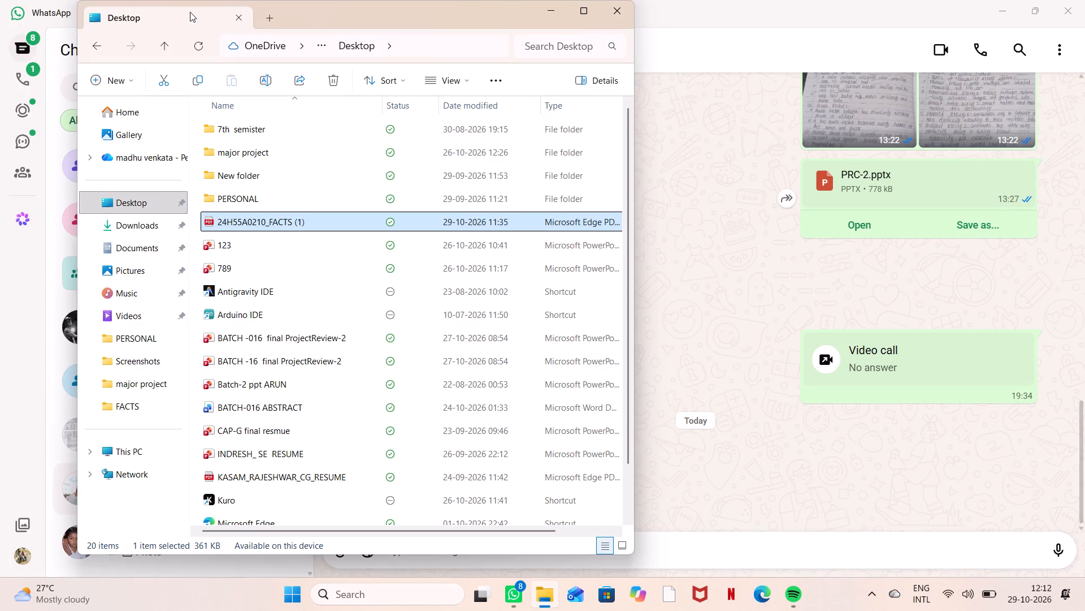
Look through the remaining files in the Desktop folder.
{"action": "scroll", "coordinate": [287, 482], "scroll_direction": "down", "scroll_amount": 1}
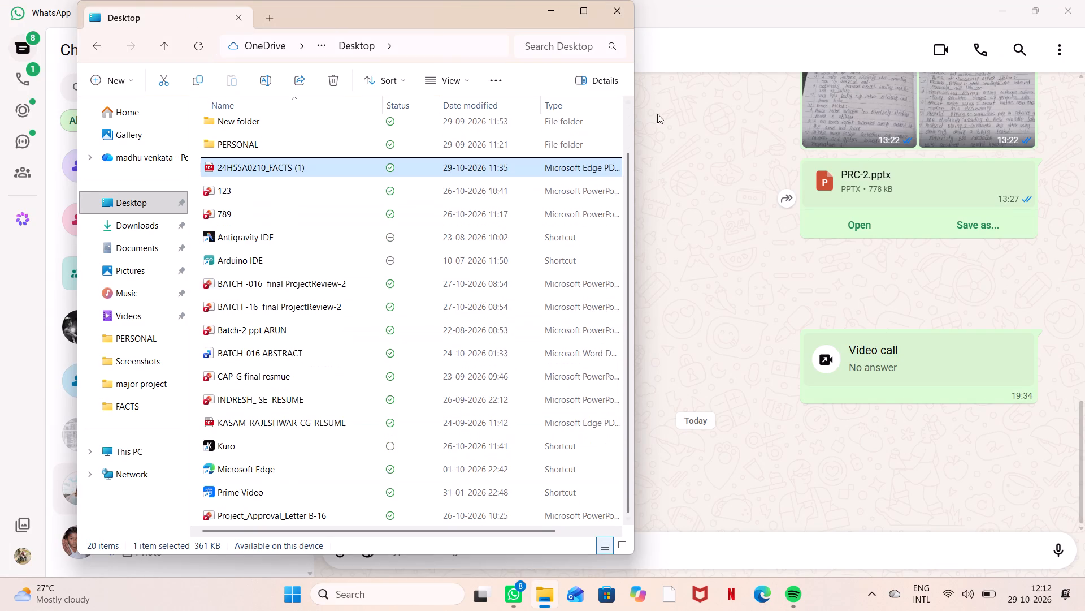
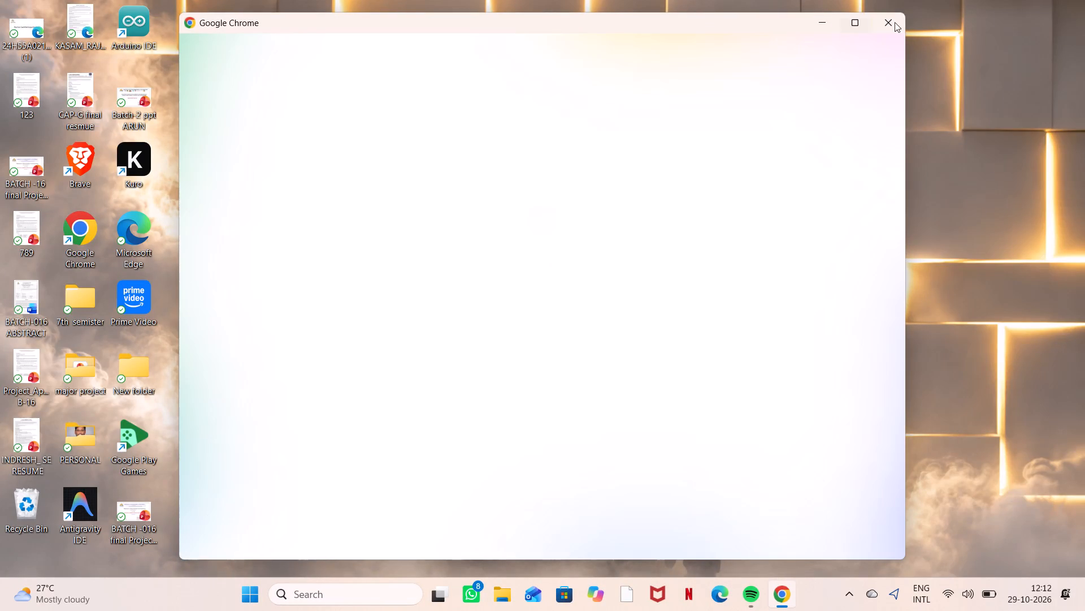
Open the FACTS (1) presentation from the download history of the Chrome profile with the photo, in a maximized window.
{"action": "left_click", "coordinate": [853, 24]}
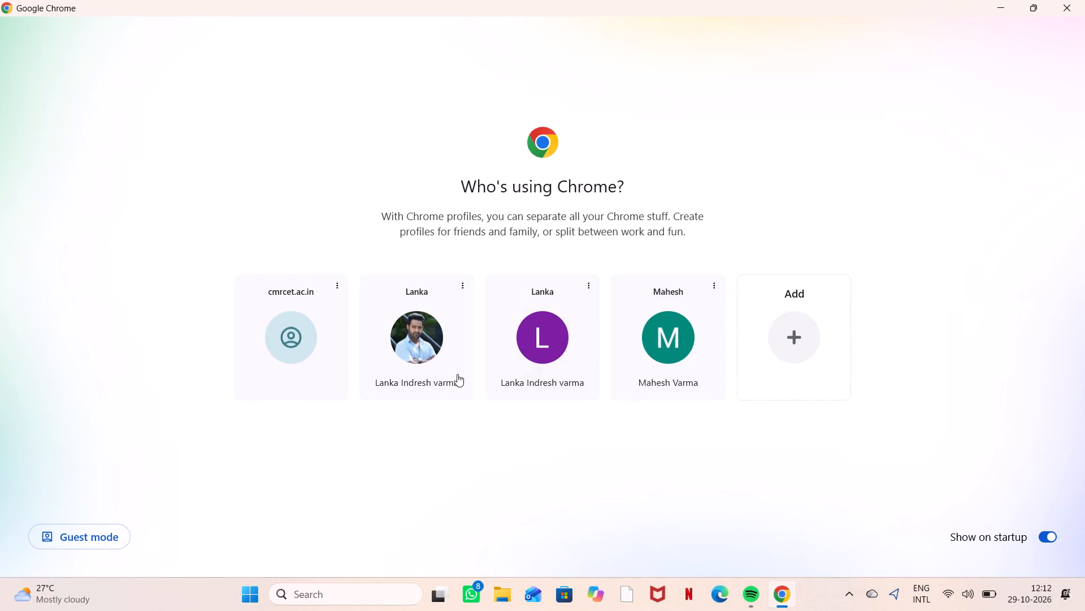
{"action": "left_click", "coordinate": [435, 341]}
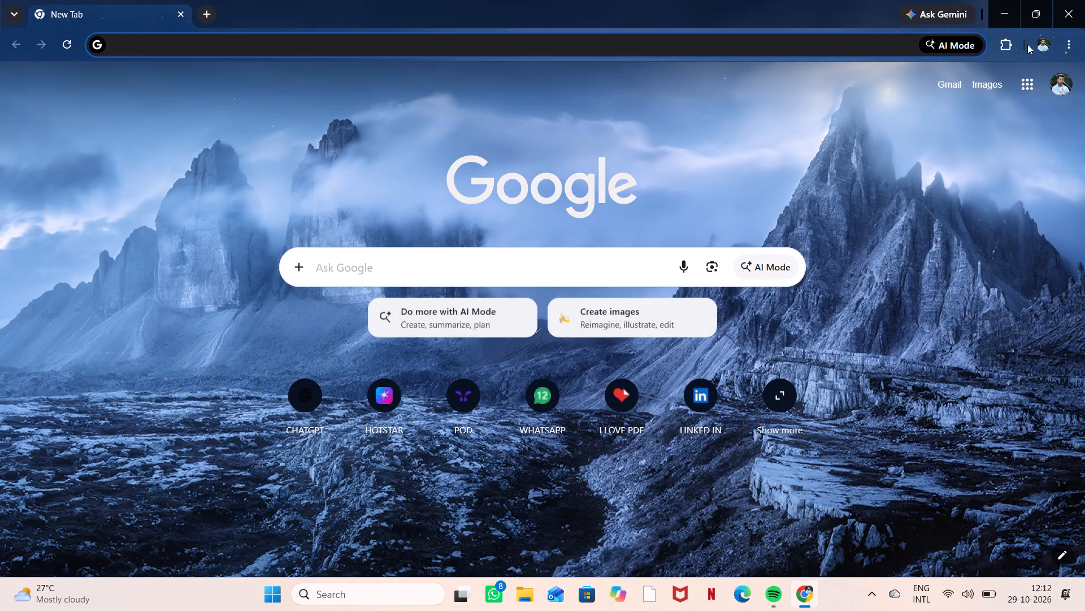
{"action": "left_click", "coordinate": [1067, 49]}
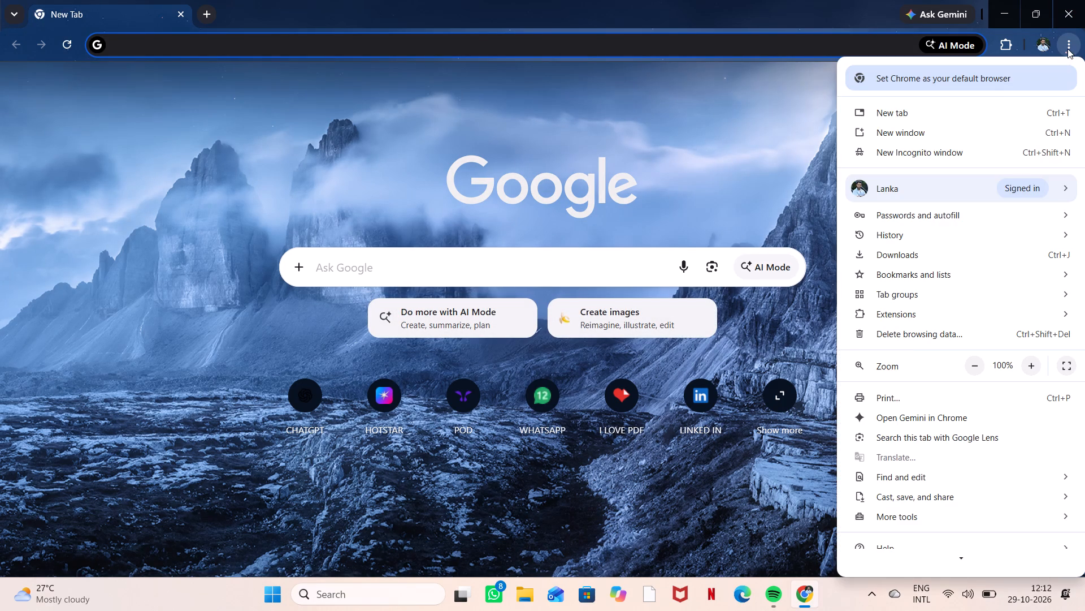
{"action": "left_click", "coordinate": [923, 251]}
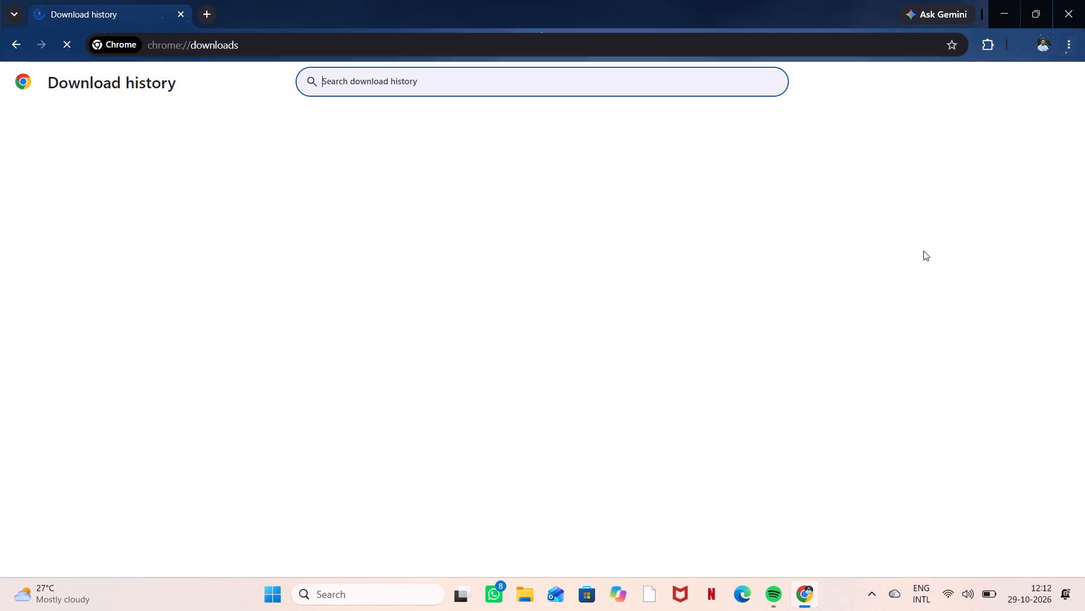
{"action": "left_click", "coordinate": [444, 163]}
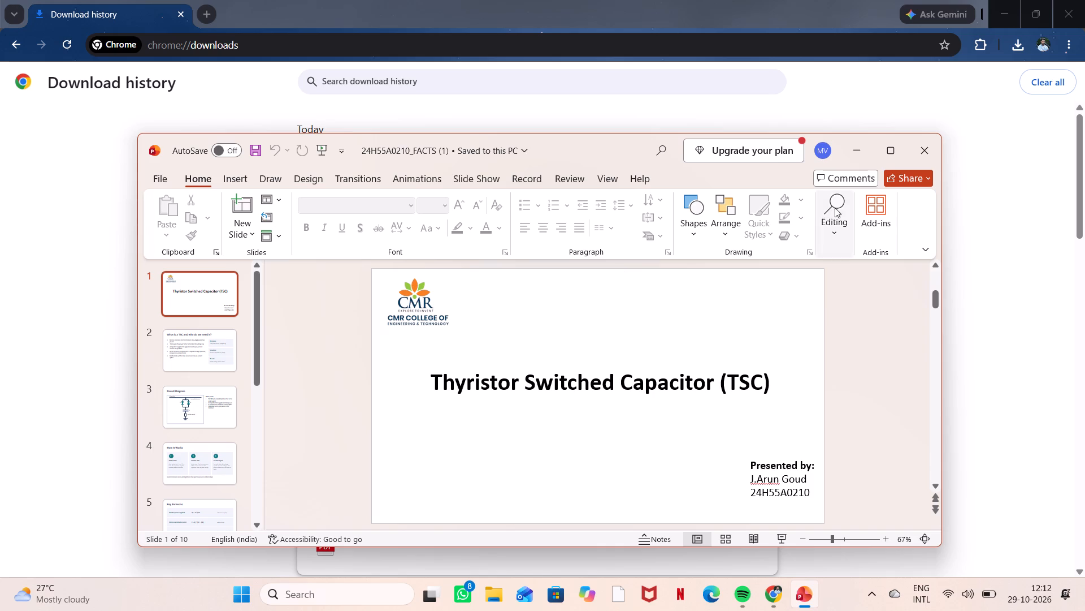
{"action": "left_click", "coordinate": [884, 145]}
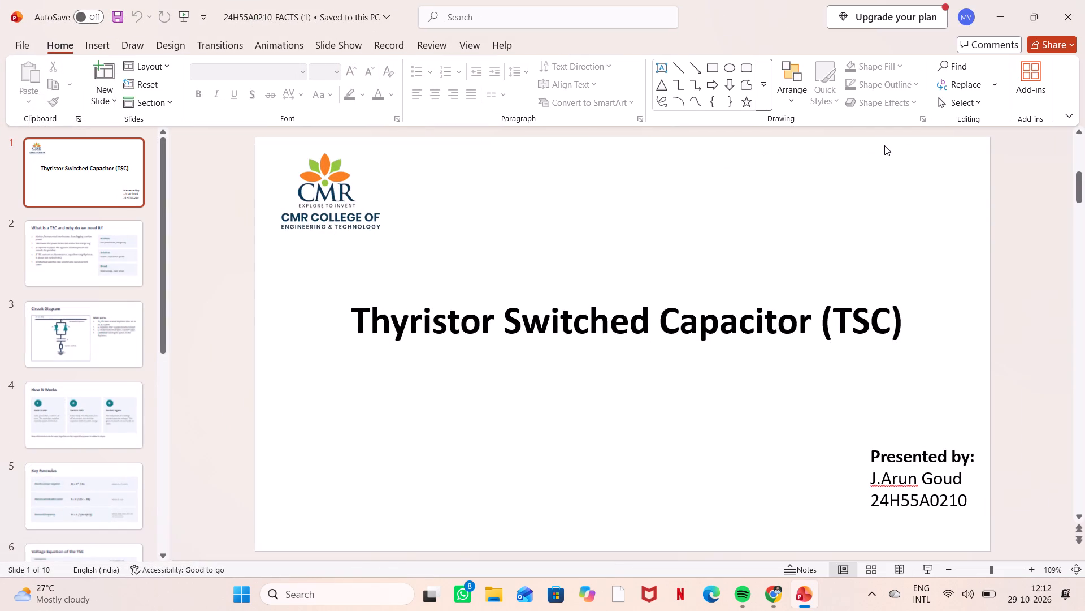
Skim the Thyristor Switched Capacitor slides, view the slide on what a TSC is, and return to the title slide.
{"action": "scroll", "coordinate": [88, 405], "scroll_direction": "down", "scroll_amount": 14}
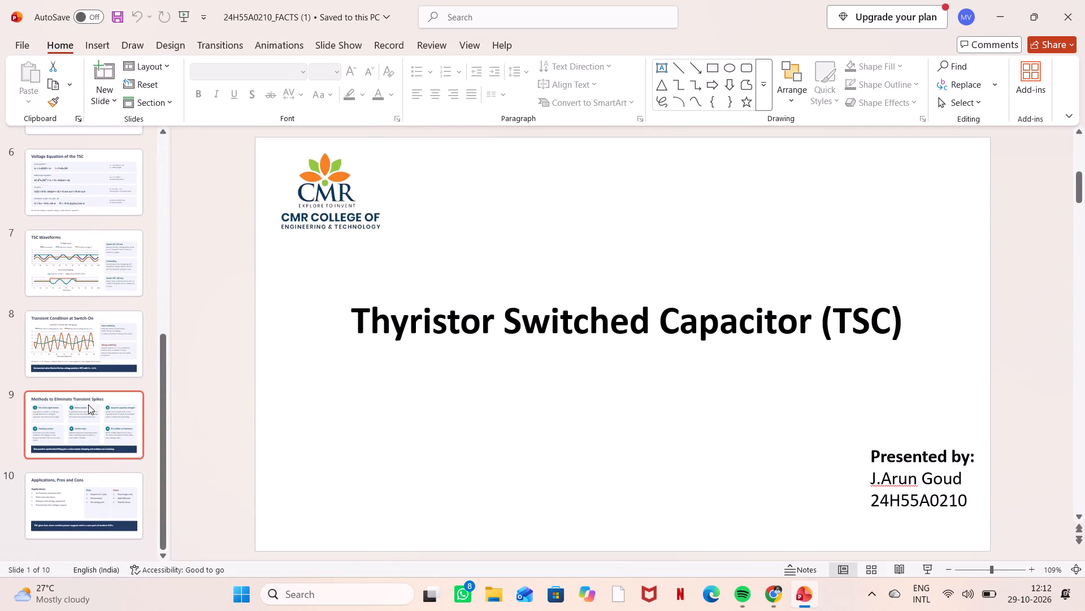
{"action": "scroll", "coordinate": [88, 405], "scroll_direction": "up", "scroll_amount": 20}
{"action": "scroll", "coordinate": [88, 405], "scroll_direction": "up", "scroll_amount": 20}
{"action": "scroll", "coordinate": [88, 405], "scroll_direction": "up", "scroll_amount": 20}
{"action": "left_click", "coordinate": [86, 252]}
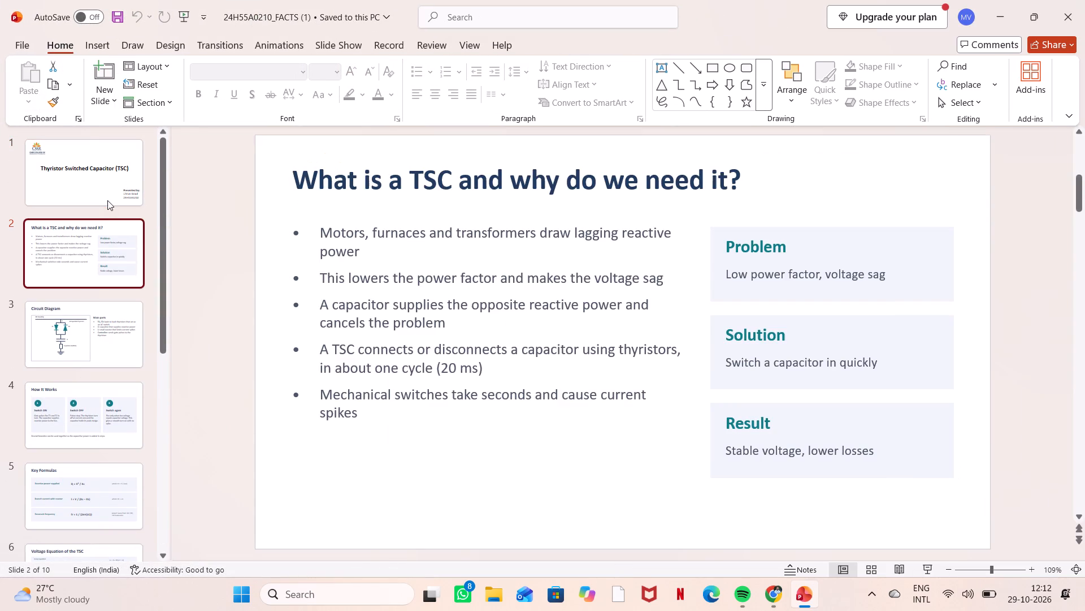
{"action": "left_click", "coordinate": [107, 200]}
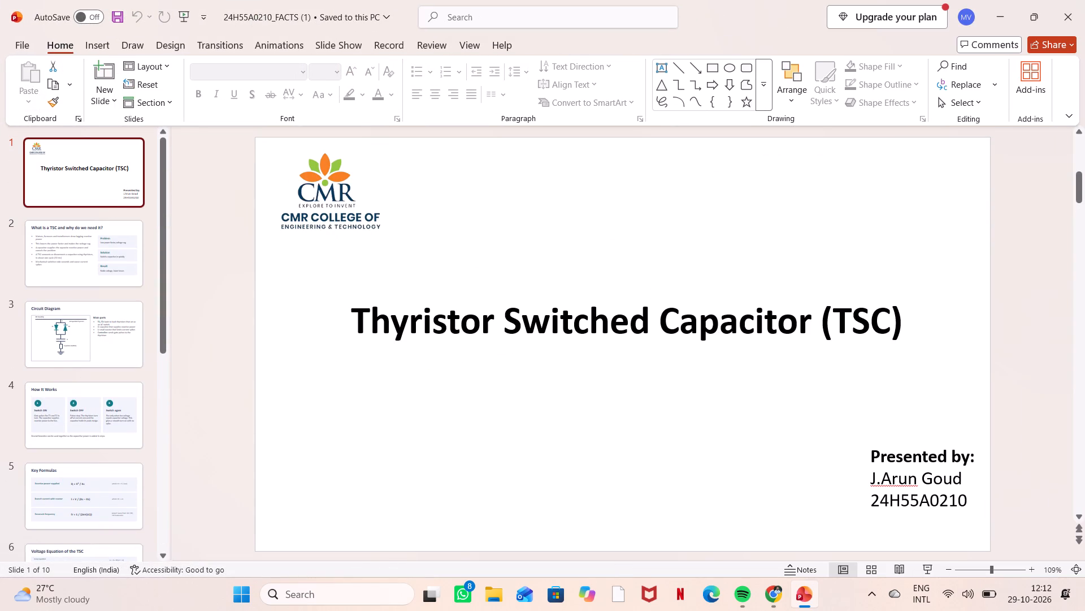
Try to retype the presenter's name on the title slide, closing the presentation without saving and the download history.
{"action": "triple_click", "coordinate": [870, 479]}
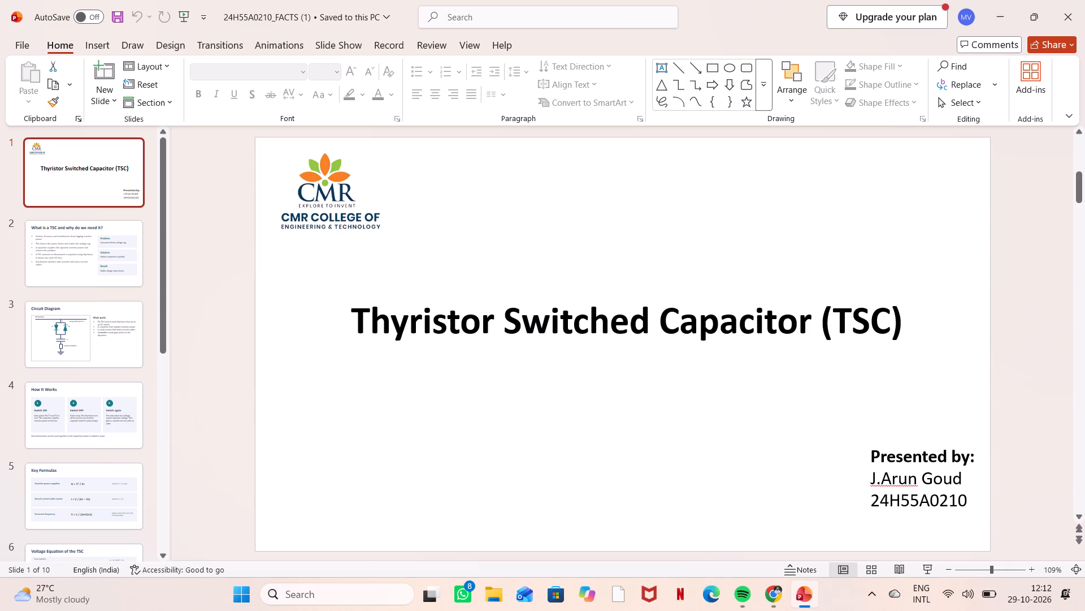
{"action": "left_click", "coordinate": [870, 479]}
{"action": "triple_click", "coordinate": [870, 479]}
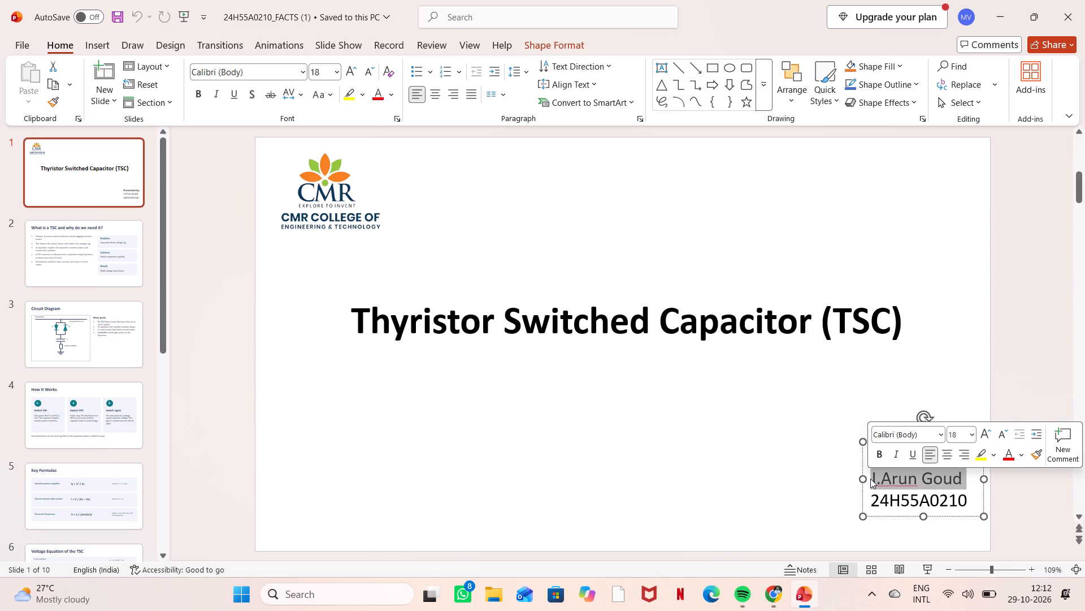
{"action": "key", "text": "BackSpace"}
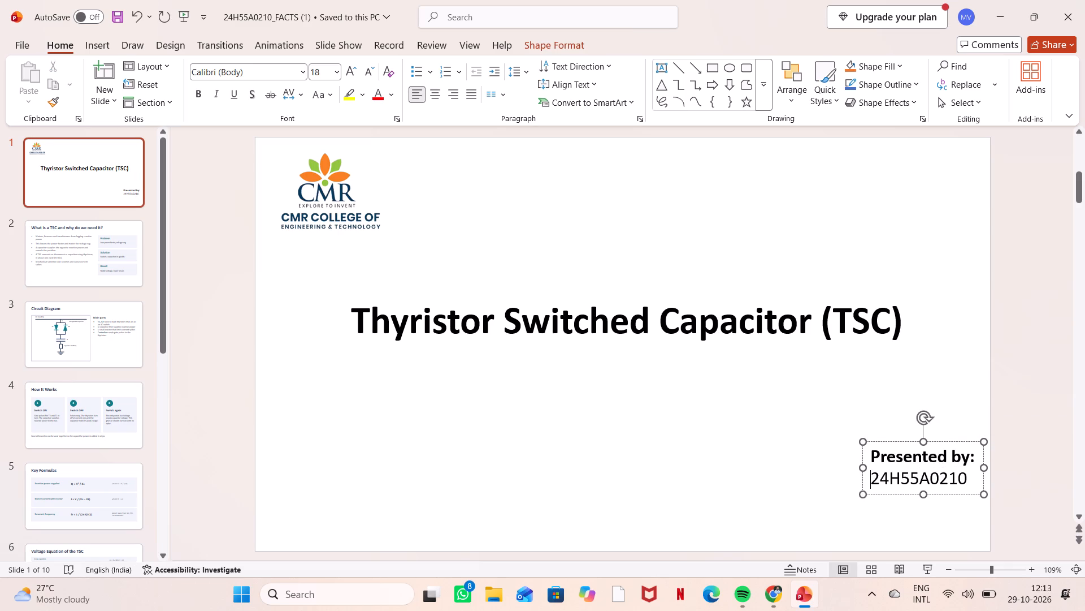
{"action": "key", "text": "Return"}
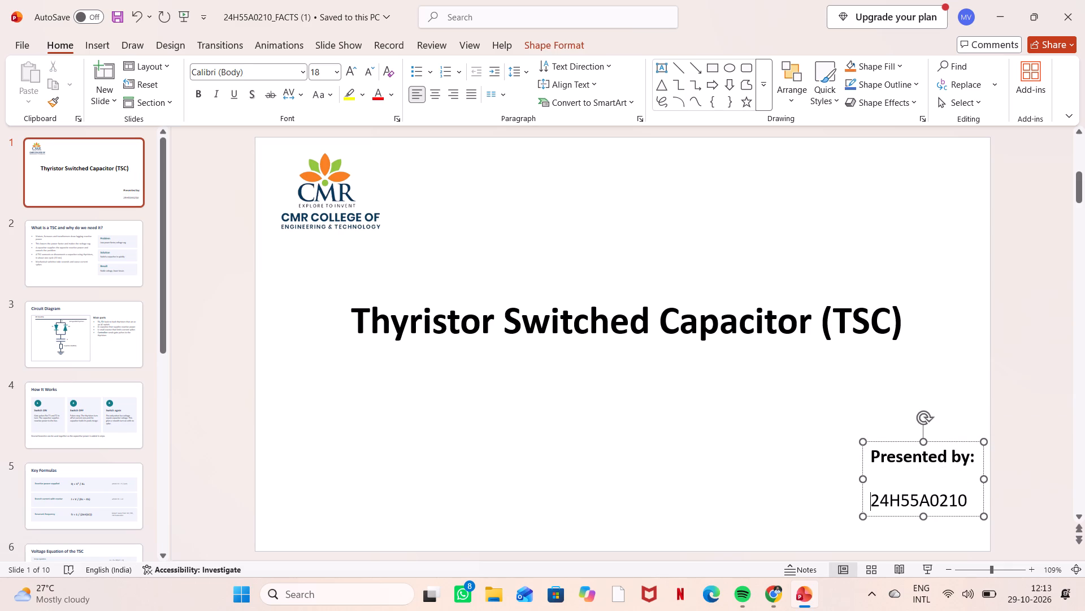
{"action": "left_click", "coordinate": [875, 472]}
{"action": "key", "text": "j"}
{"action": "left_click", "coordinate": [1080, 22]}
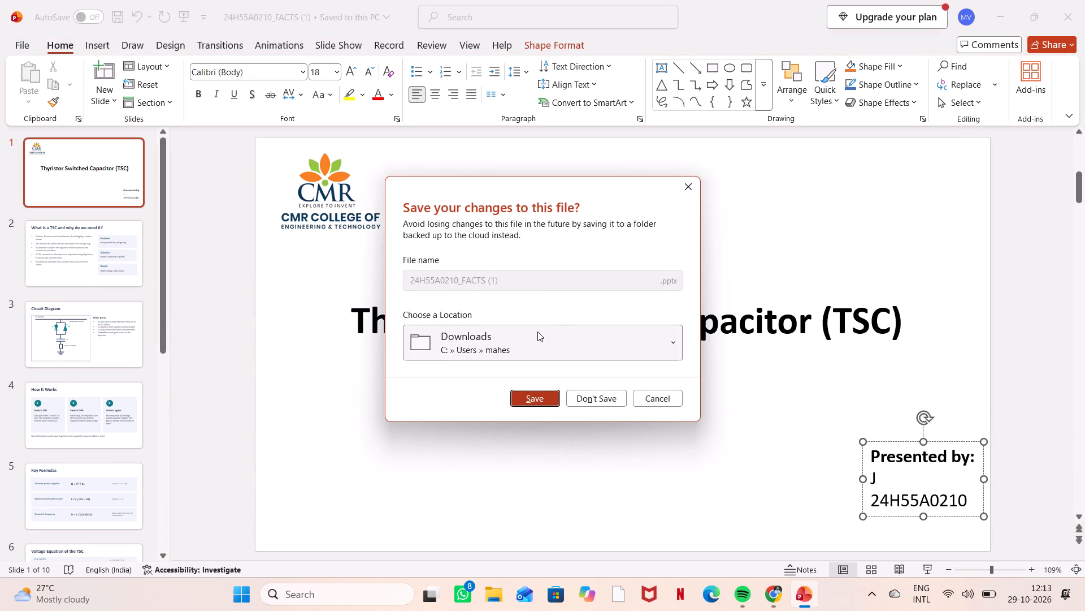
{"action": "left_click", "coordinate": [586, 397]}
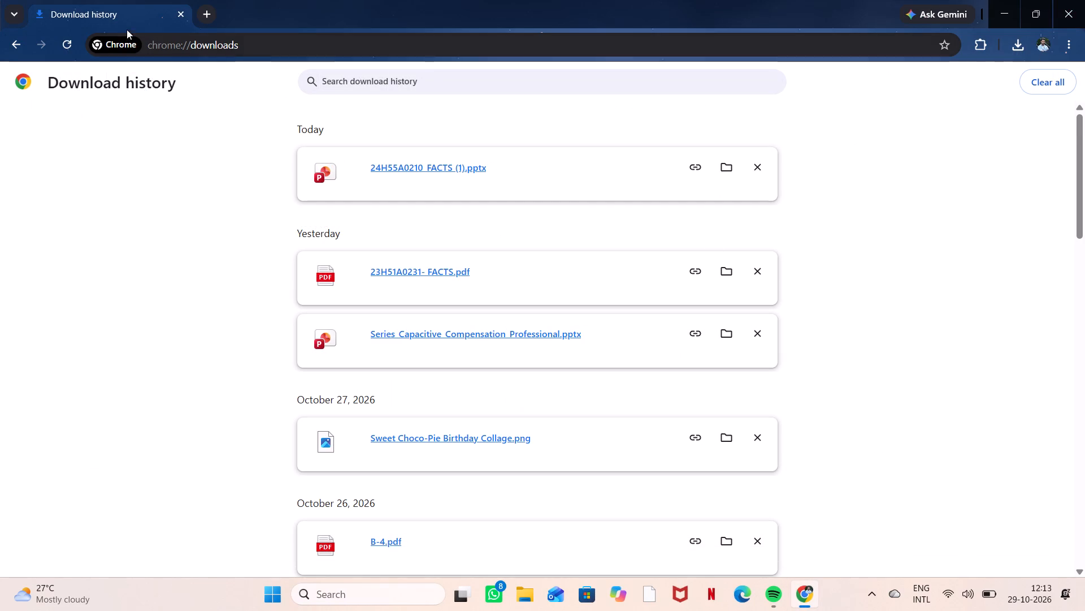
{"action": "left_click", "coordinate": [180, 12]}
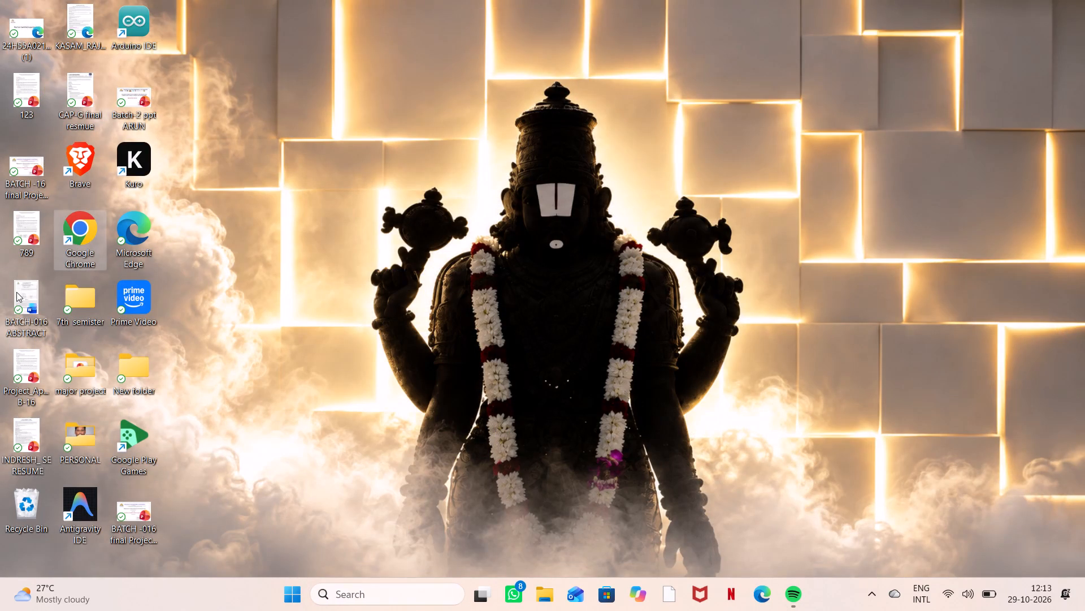
{"action": "double_click", "coordinate": [86, 236]}
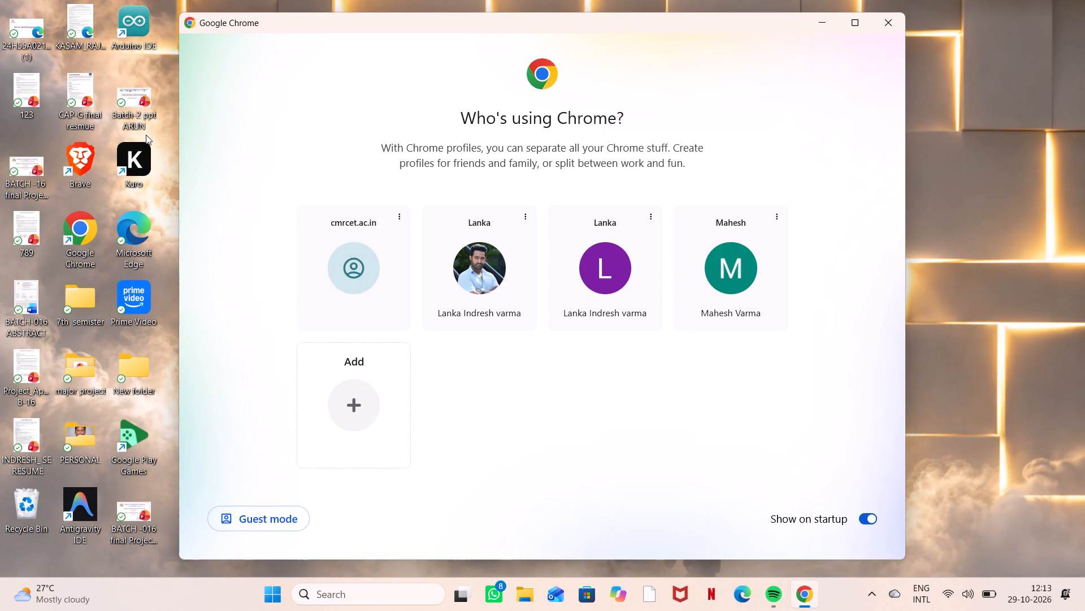
{"action": "double_click", "coordinate": [493, 267]}
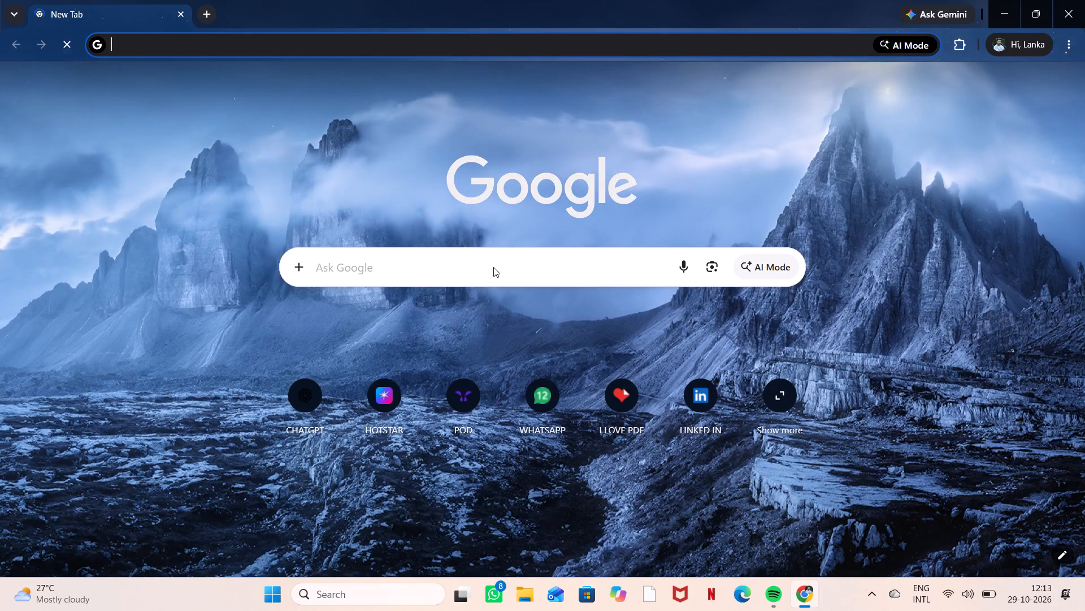
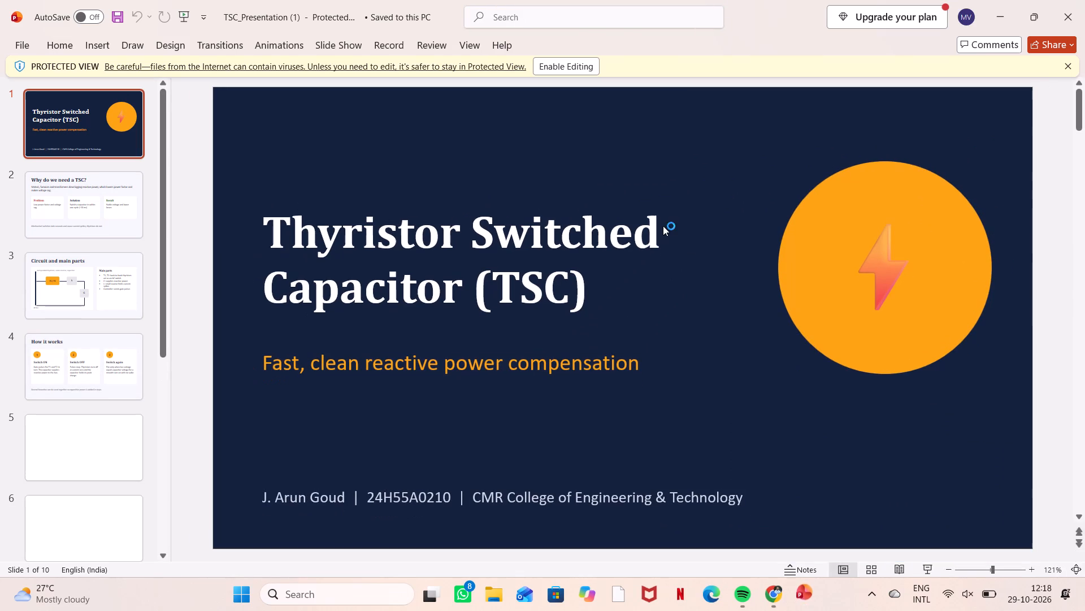
{"action": "left_click", "coordinate": [571, 59]}
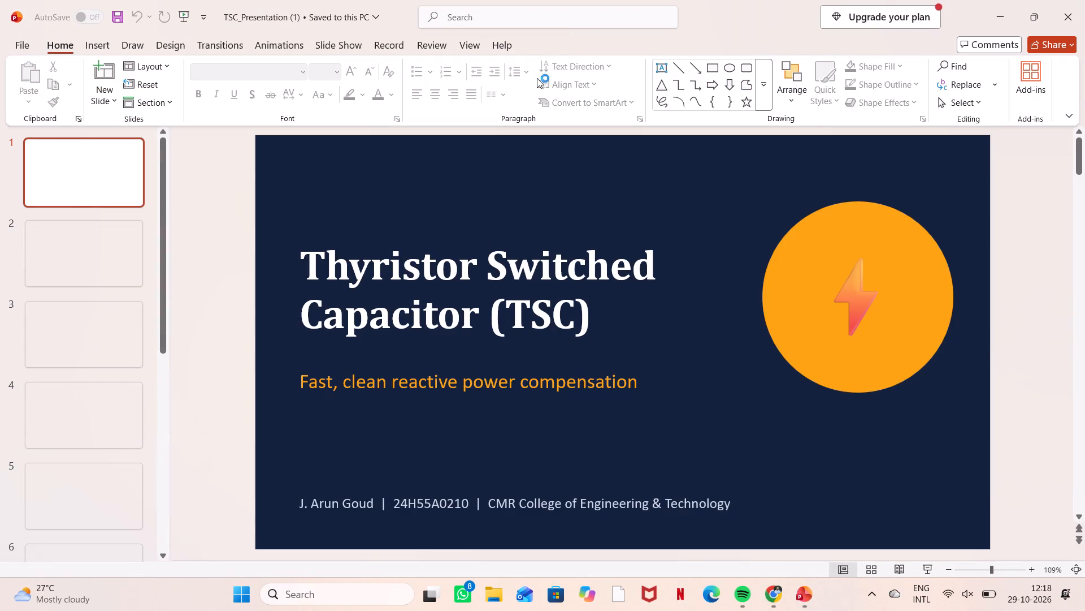
Delete the line with the presenter's name, roll number and college from the text box at the bottom of the title slide.
{"action": "triple_click", "coordinate": [318, 513]}
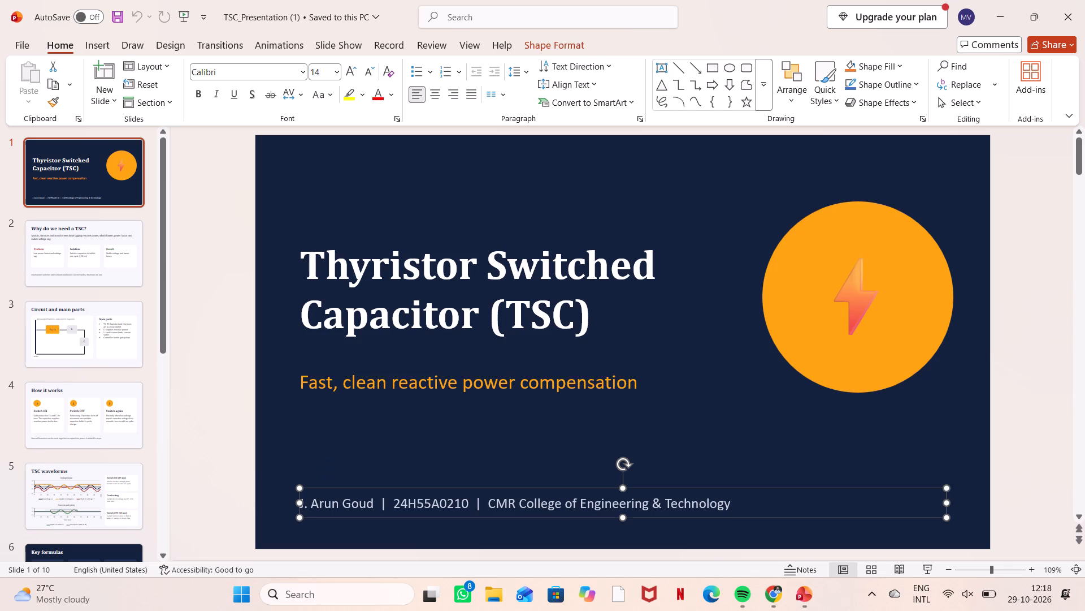
{"action": "left_click", "coordinate": [362, 485]}
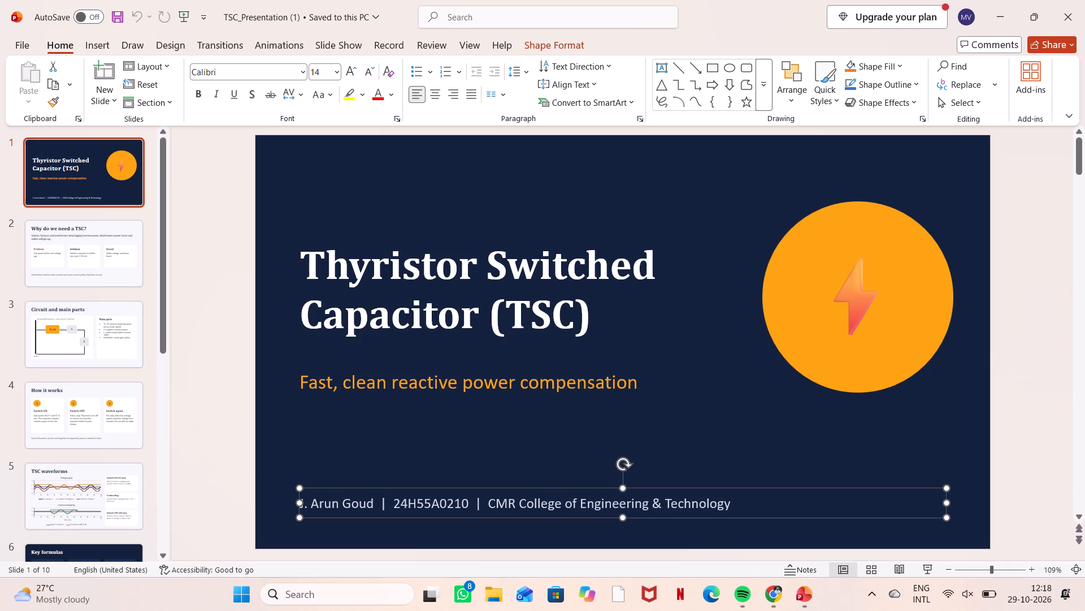
{"action": "right_click", "coordinate": [362, 485]}
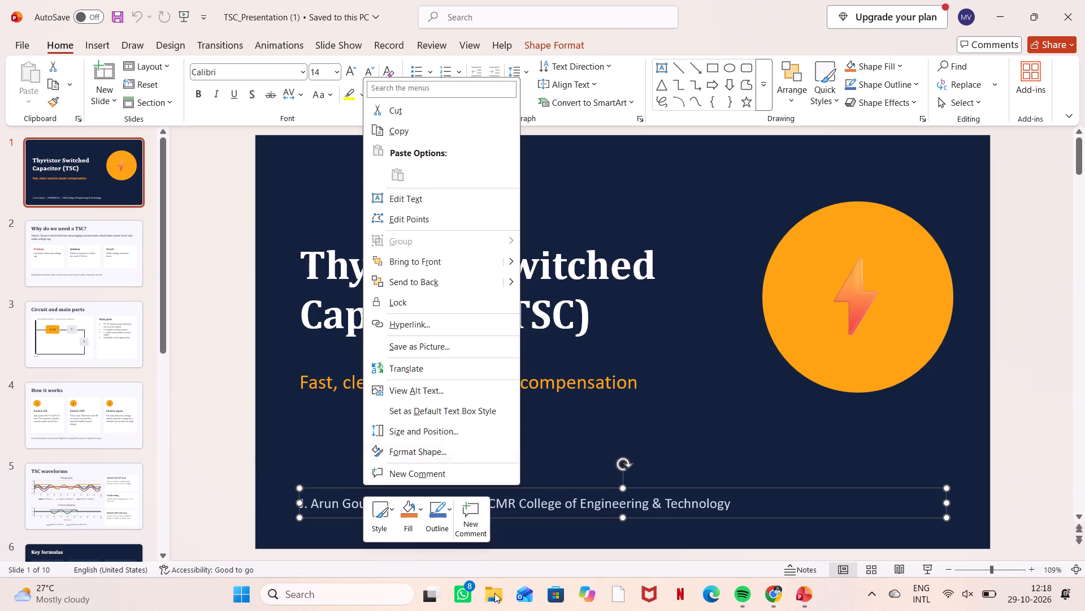
{"action": "key", "text": "Delete"}
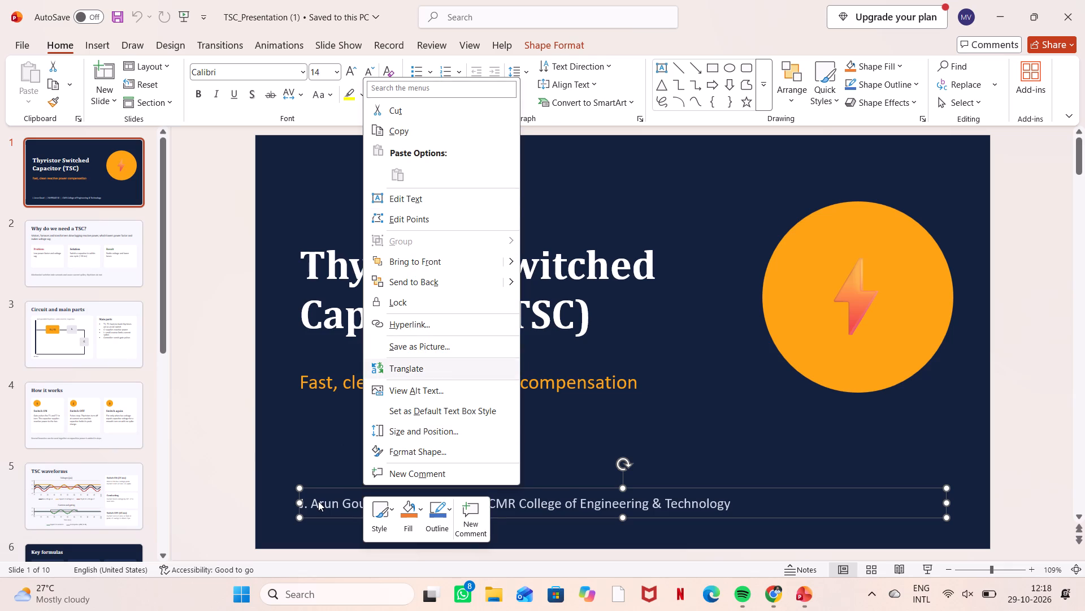
{"action": "left_click", "coordinate": [318, 501]}
{"action": "triple_click", "coordinate": [318, 501]}
{"action": "left_click", "coordinate": [318, 501]}
{"action": "triple_click", "coordinate": [318, 501]}
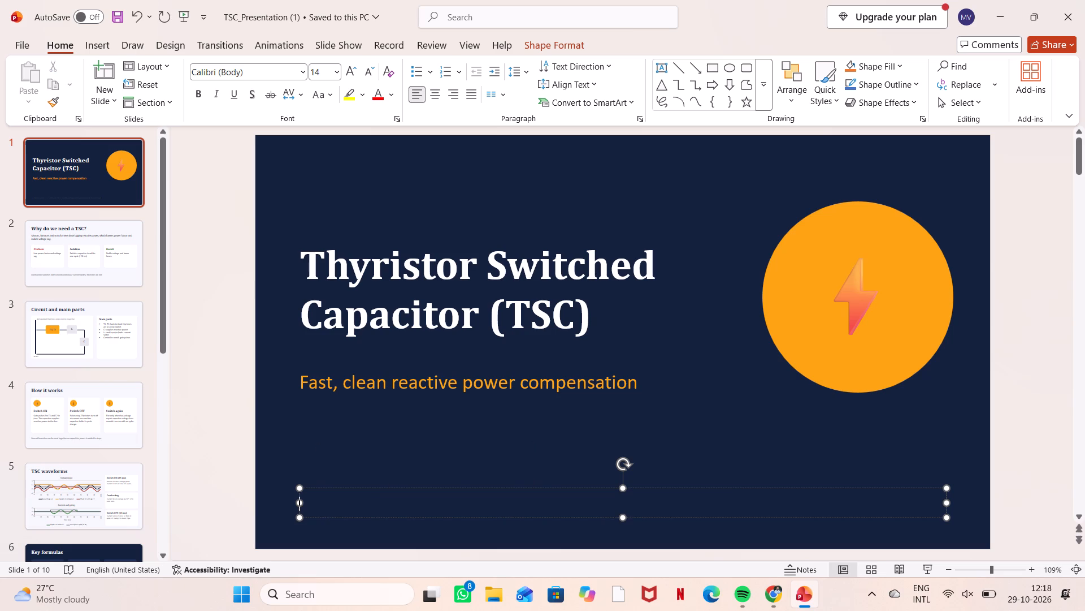
Narrow the emptied text box on the title slide from its left edge so it sits below the orange circle.
{"action": "double_click", "coordinate": [797, 498]}
{"action": "right_click_drag", "start_coordinate": [296, 500], "coordinate": [775, 464]}
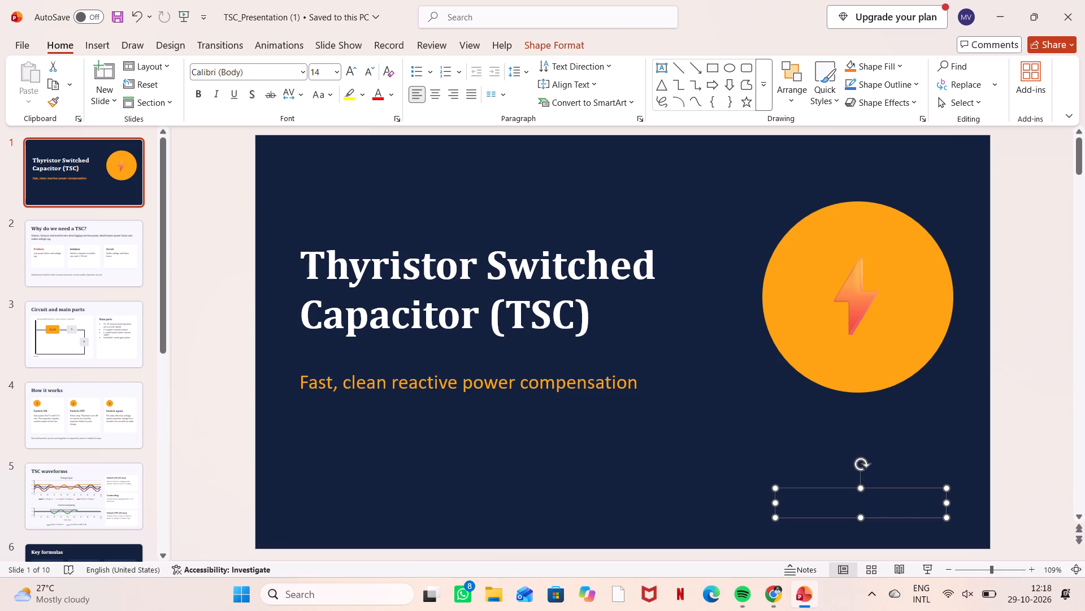
Enter "pre" in the narrowed text box on the title slide and set its font colour to white.
{"action": "double_click", "coordinate": [856, 502]}
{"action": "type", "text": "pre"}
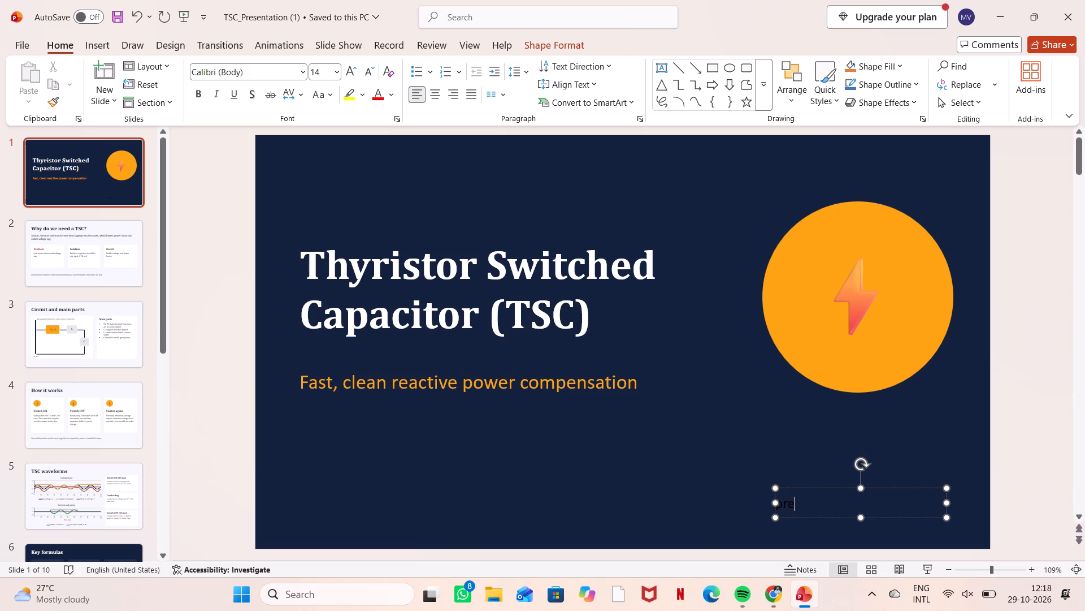
{"action": "triple_click", "coordinate": [856, 502]}
{"action": "triple_click", "coordinate": [783, 503]}
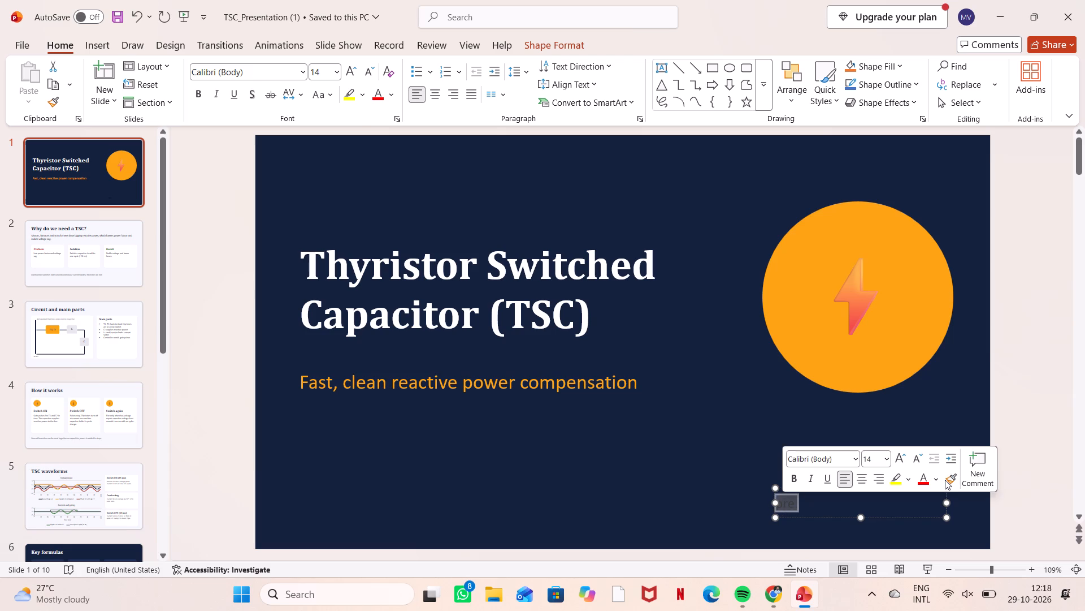
{"action": "left_click", "coordinate": [935, 480]}
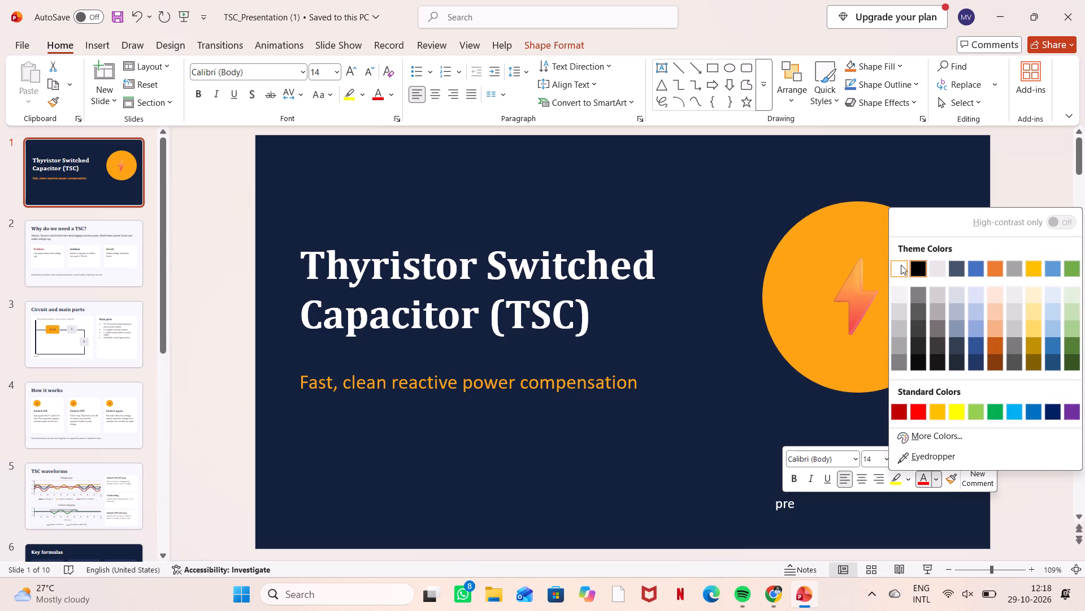
{"action": "left_click", "coordinate": [901, 265]}
{"action": "left_click", "coordinate": [713, 451]}
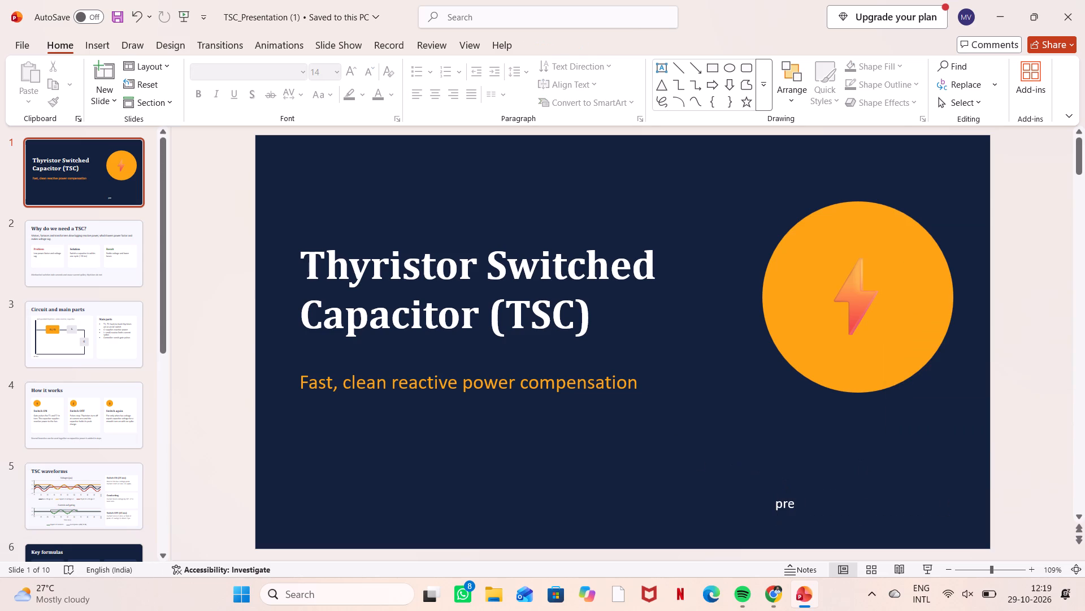
Capitalise the first letter and complete the white text on the title slide to read "Presented by:".
{"action": "left_click", "coordinate": [784, 501]}
{"action": "key", "text": "BackSpace"}
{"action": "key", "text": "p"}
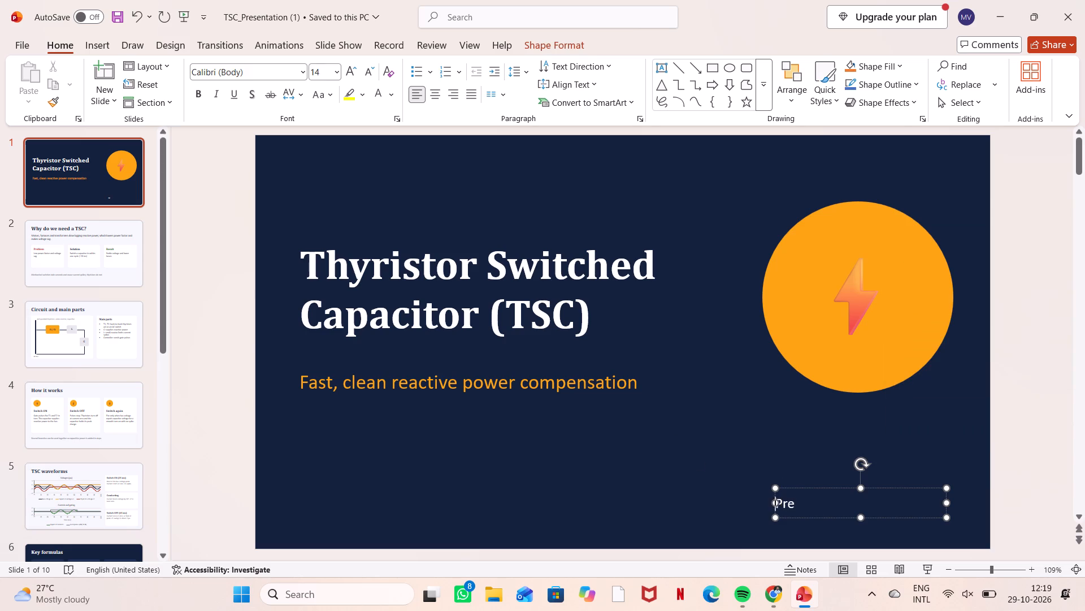
{"action": "left_click", "coordinate": [816, 505]}
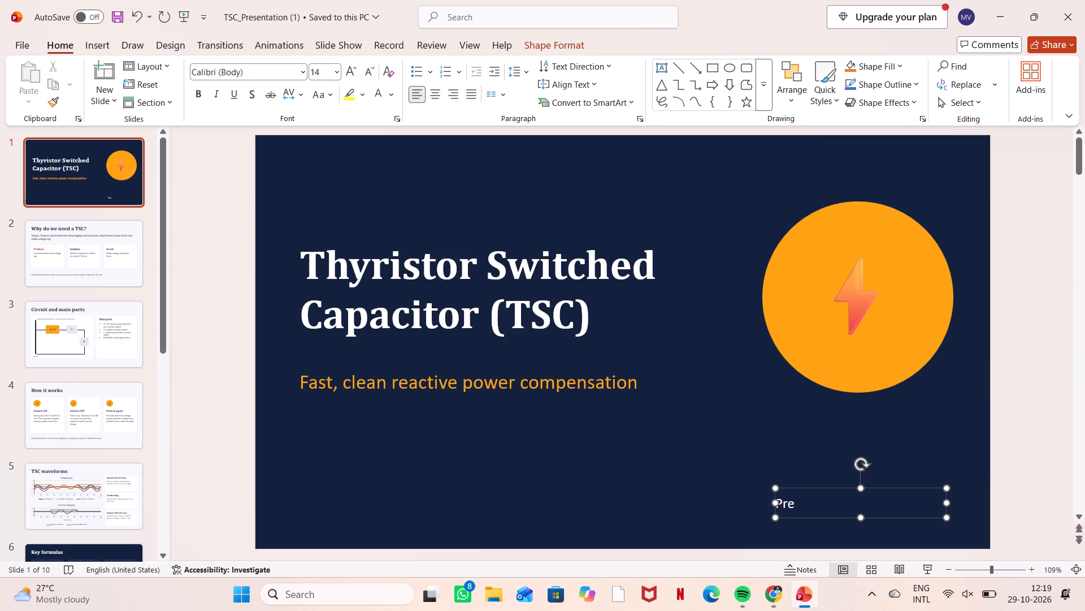
{"action": "left_click", "coordinate": [816, 505]}
{"action": "left_click", "coordinate": [796, 505]}
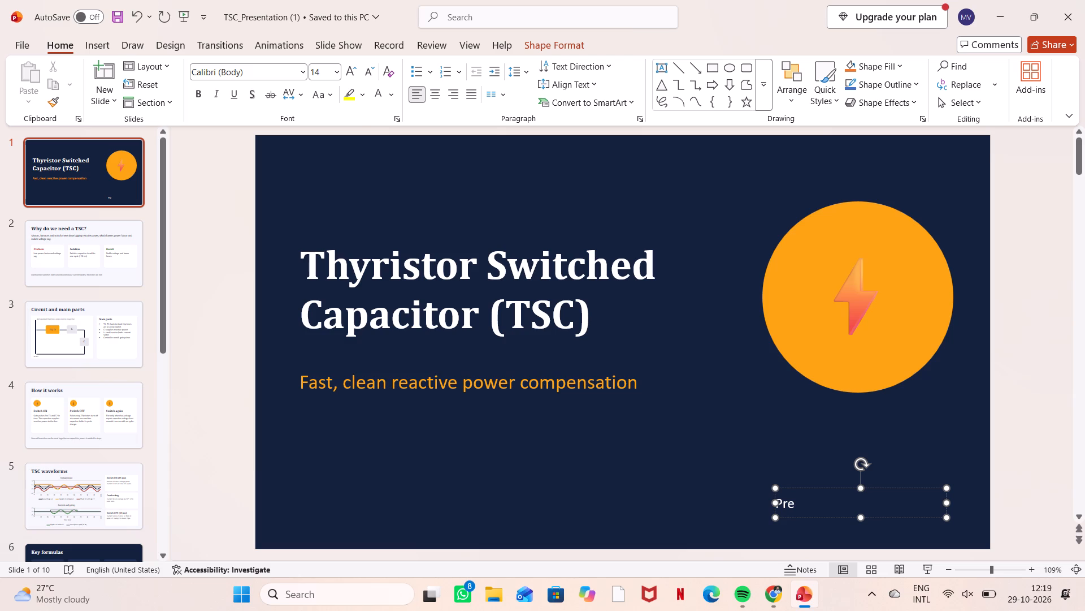
{"action": "double_click", "coordinate": [797, 501]}
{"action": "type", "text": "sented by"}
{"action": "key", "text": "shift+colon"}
Enter the presenter's name on a new line below "Presented by:" and start another line beneath it.
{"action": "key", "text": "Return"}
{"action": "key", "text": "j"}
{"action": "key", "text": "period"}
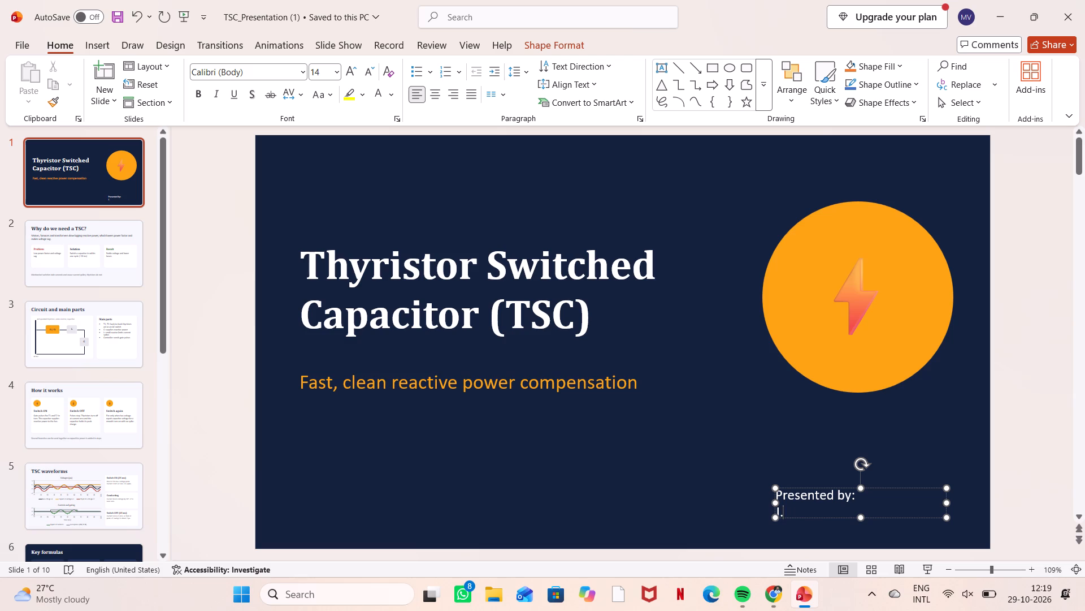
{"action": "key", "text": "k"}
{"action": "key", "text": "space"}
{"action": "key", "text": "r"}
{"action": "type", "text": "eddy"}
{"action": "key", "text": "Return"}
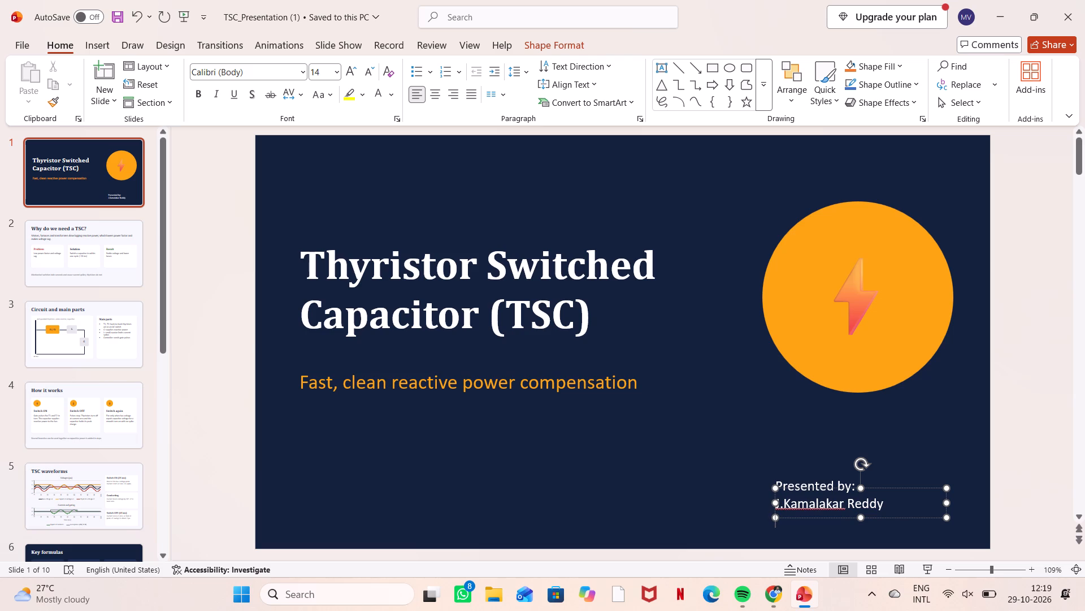
Enter the presenter's roll number on the line below the name in the title slide's presenter text box.
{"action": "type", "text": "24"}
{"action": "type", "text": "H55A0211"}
{"action": "left_click", "coordinate": [675, 453]}
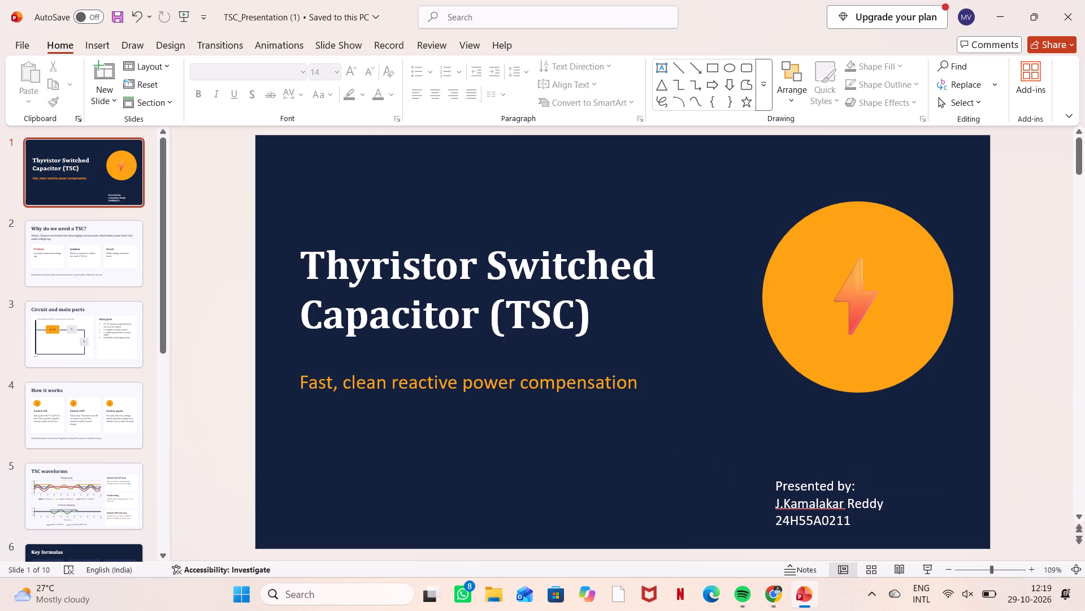
Delete the orange subtitle "Fast, clean reactive power compensation" from the title slide.
{"action": "triple_click", "coordinate": [438, 384]}
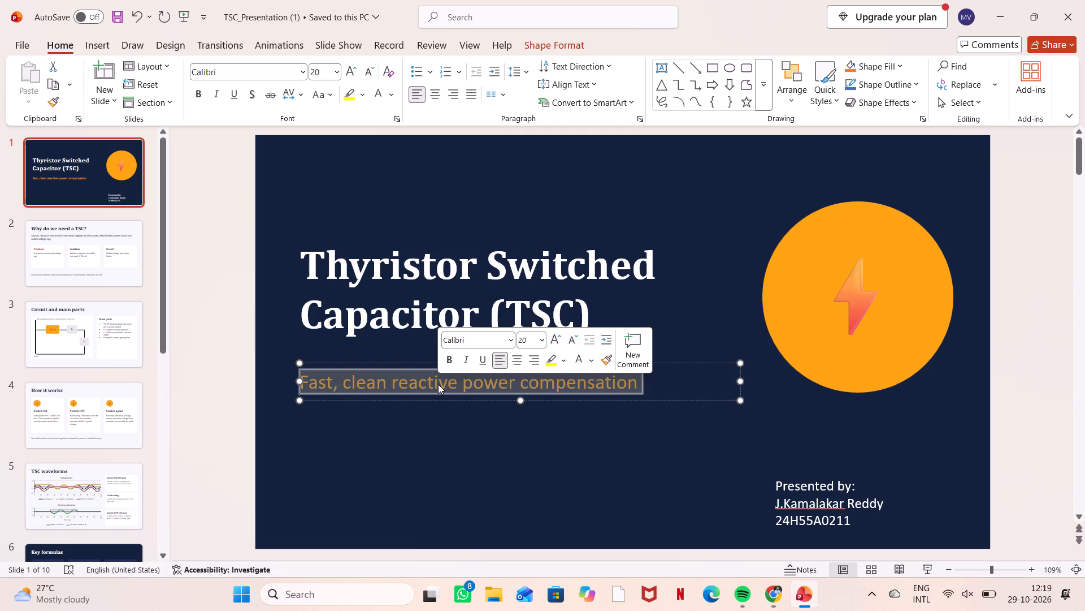
{"action": "key", "text": "Delete"}
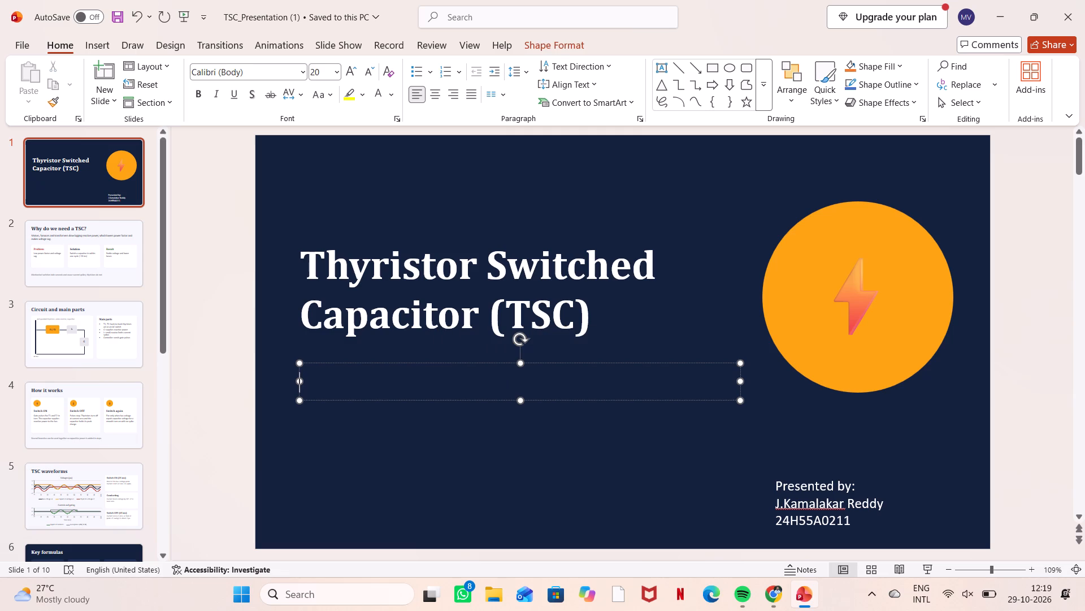
{"action": "left_click", "coordinate": [671, 350]}
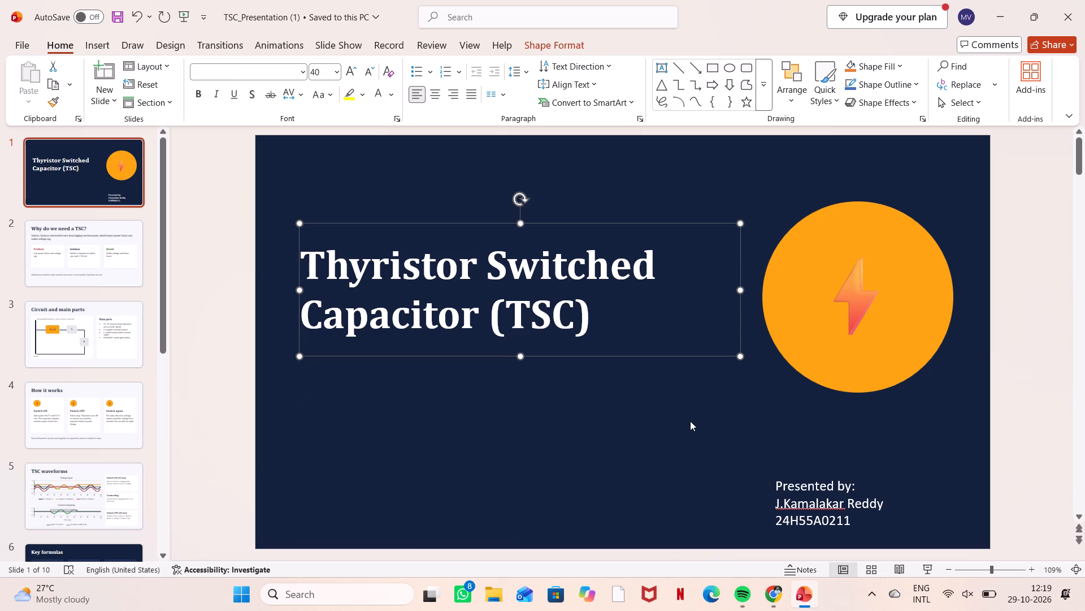
Delete the lightning bolt and the orange circle around it from the title slide.
{"action": "left_click", "coordinate": [837, 280]}
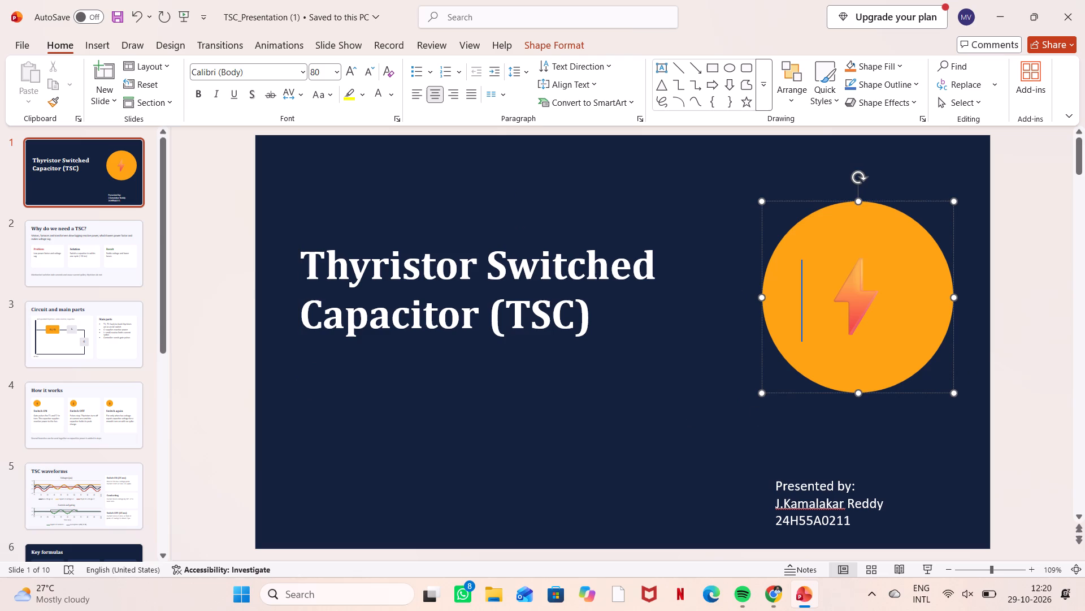
{"action": "left_click", "coordinate": [837, 280]}
{"action": "key", "text": "Delete"}
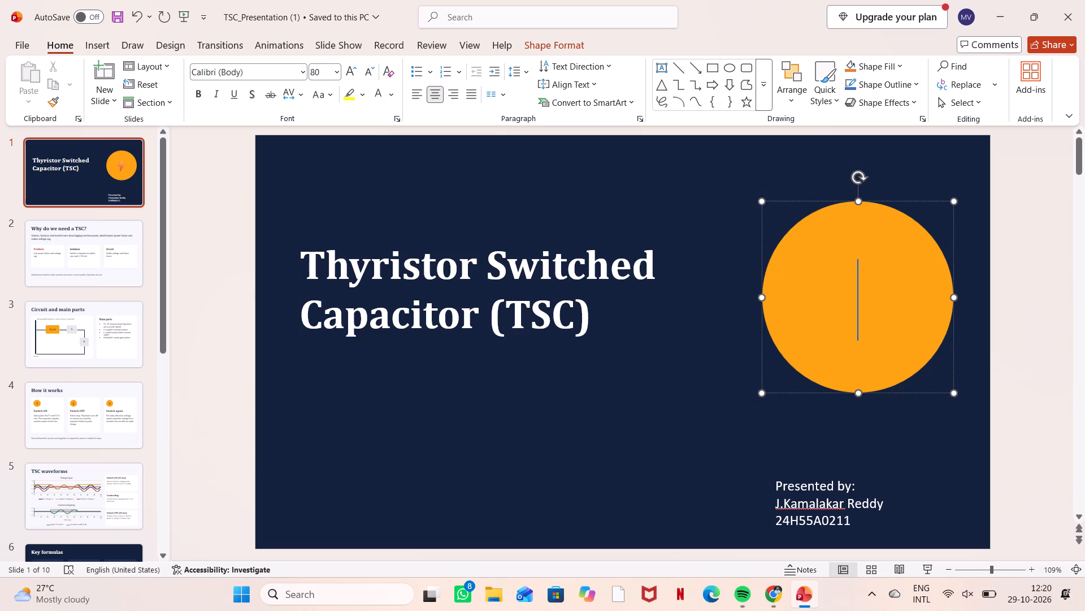
{"action": "left_click", "coordinate": [837, 280]}
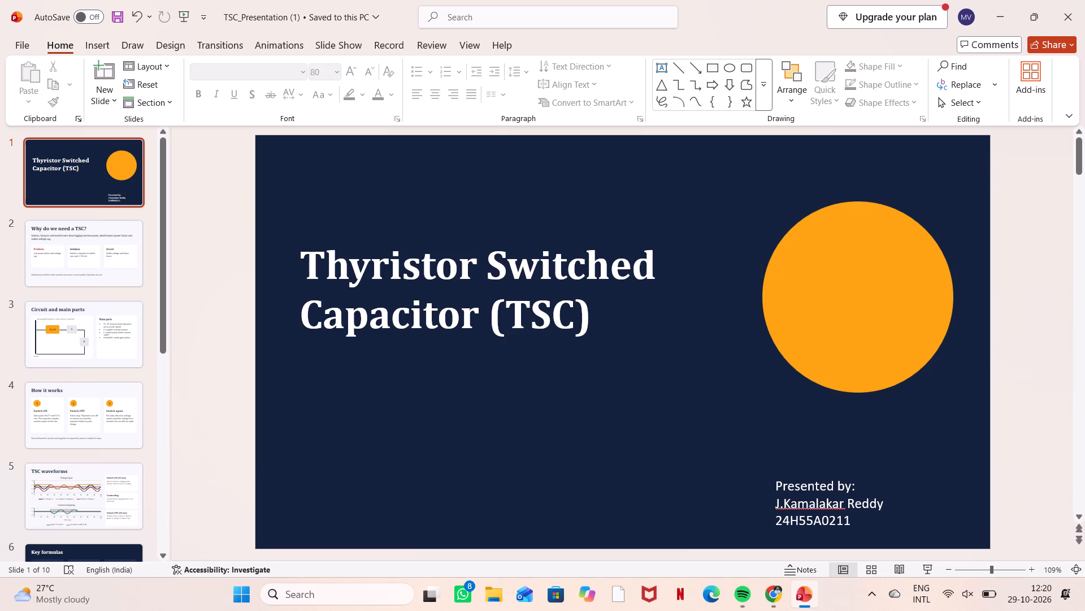
{"action": "left_click", "coordinate": [837, 280]}
{"action": "key", "text": "Delete"}
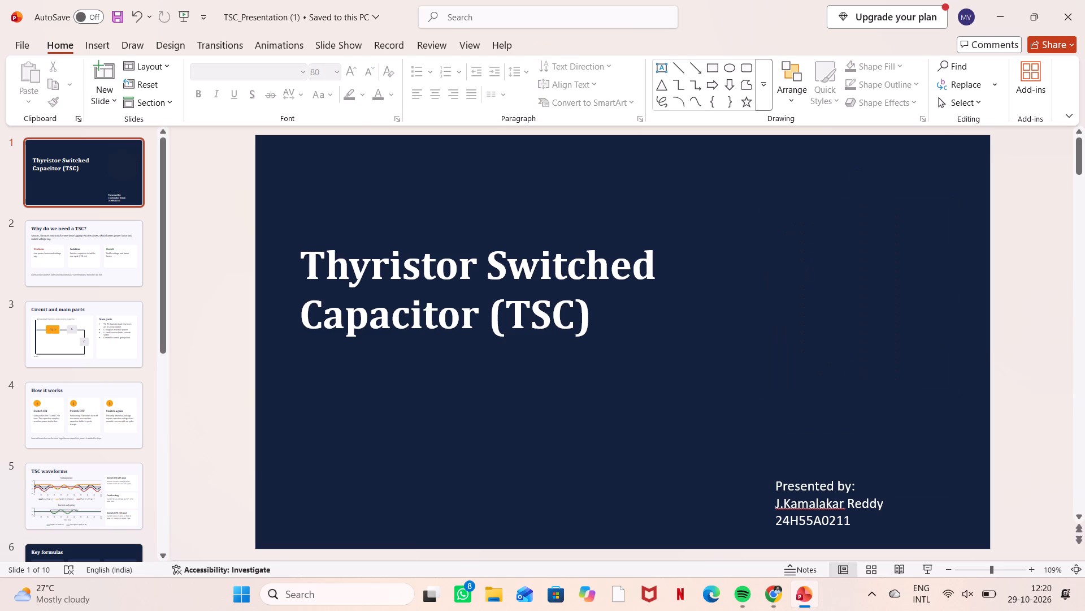
Widen the title text box on the title slide so it extends just past the slide's right edge.
{"action": "left_click", "coordinate": [604, 276]}
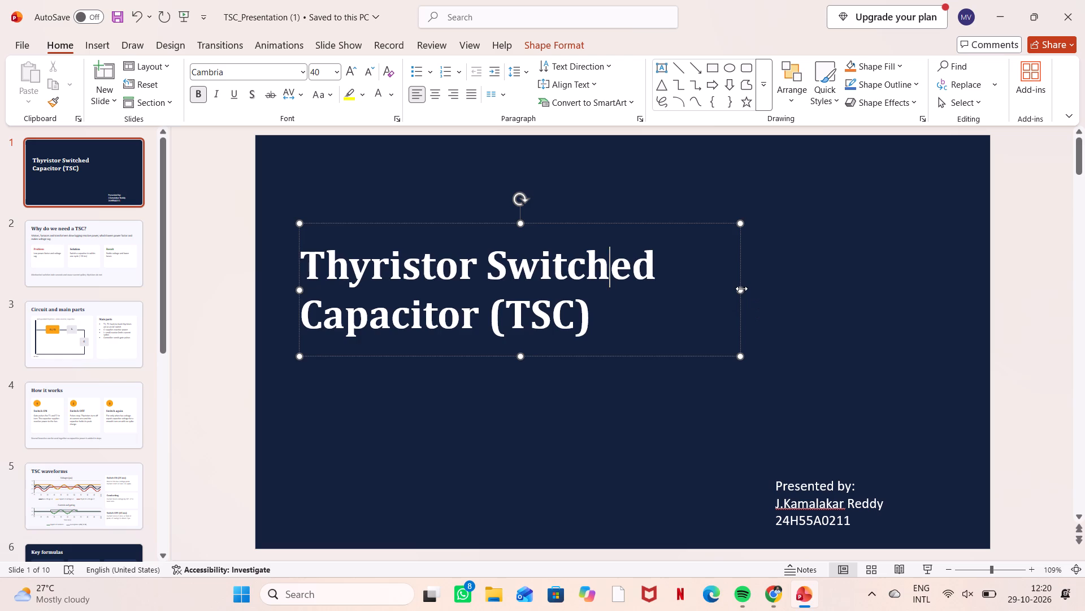
{"action": "right_click_drag", "start_coordinate": [741, 289], "coordinate": [1004, 260]}
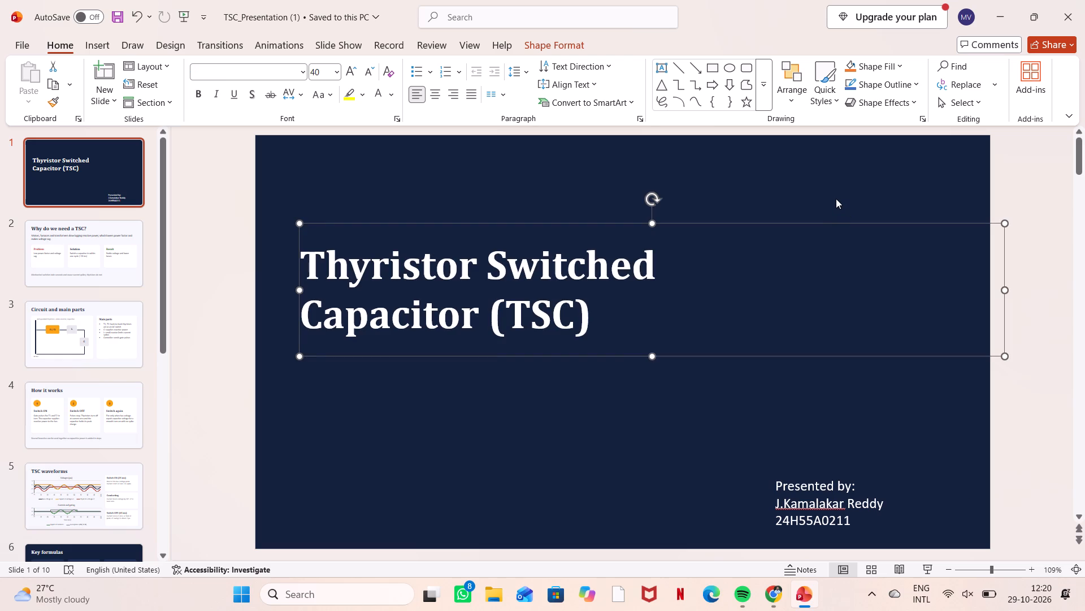
{"action": "left_click", "coordinate": [836, 199]}
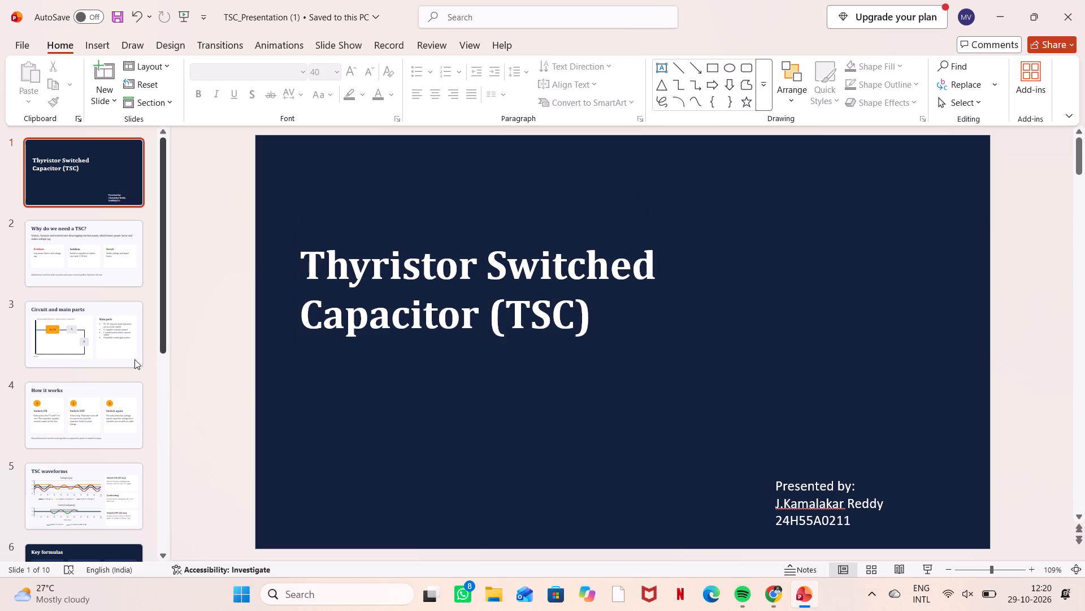
Insert a new blank slide directly after the title slide.
{"action": "left_click", "coordinate": [42, 289]}
{"action": "left_click", "coordinate": [79, 171]}
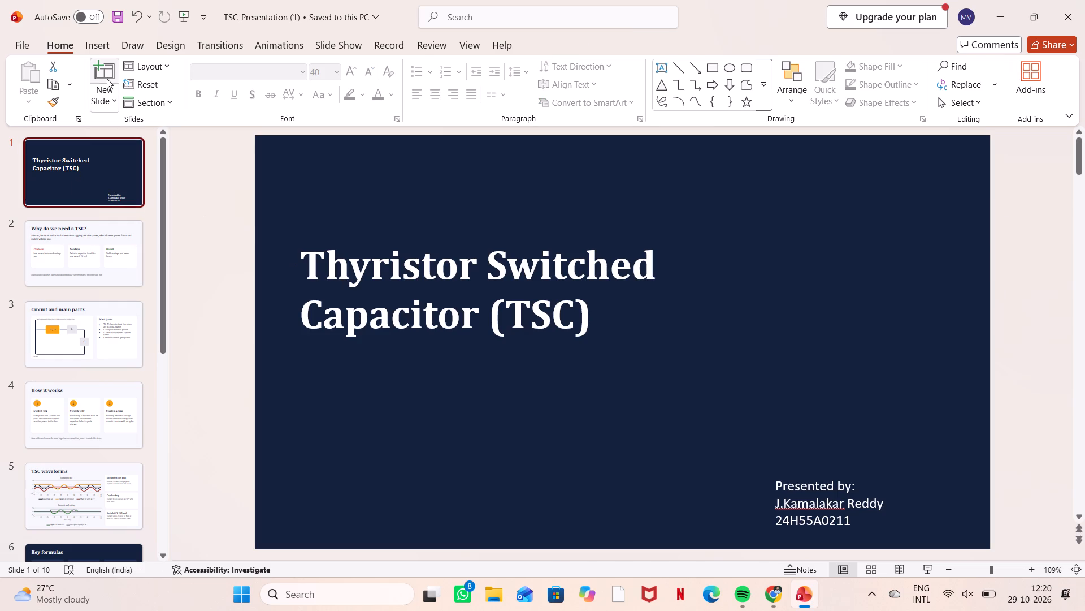
{"action": "left_click", "coordinate": [107, 79]}
Copy the full title "Thyristor Switched Capacitor (TSC)" from the title slide into a new text box near the middle of blank slide 2.
{"action": "left_click", "coordinate": [87, 190]}
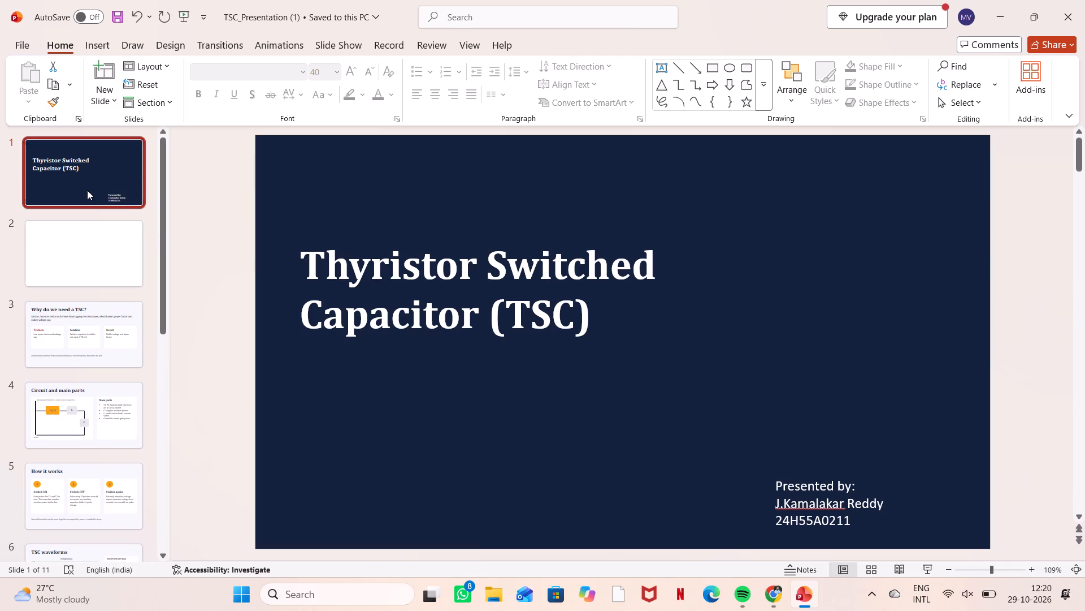
{"action": "triple_click", "coordinate": [363, 284]}
{"action": "left_click", "coordinate": [363, 284]}
{"action": "triple_click", "coordinate": [363, 284]}
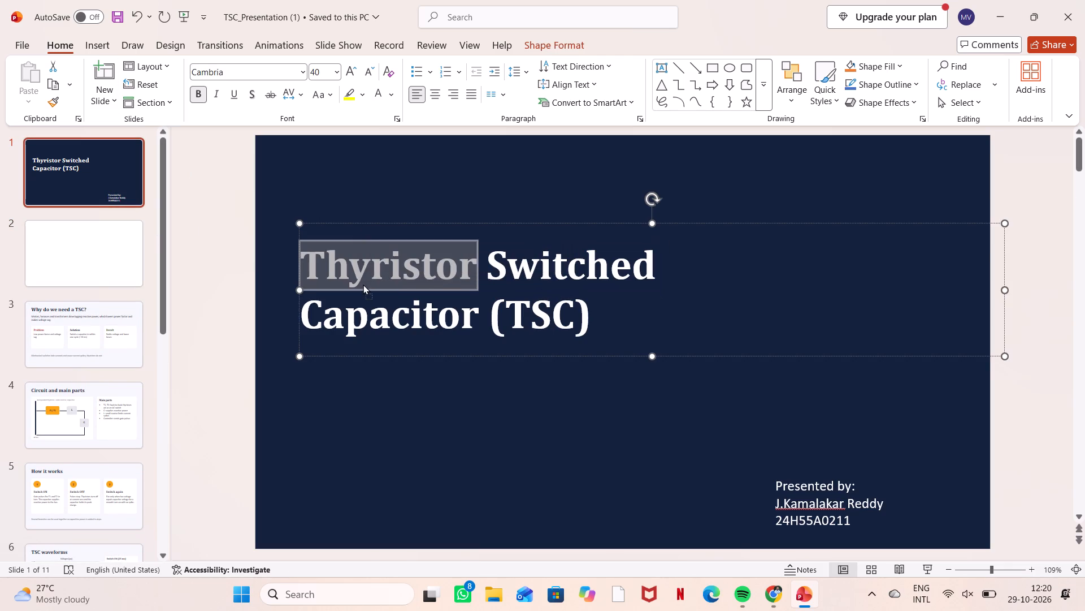
{"action": "double_click", "coordinate": [363, 284]}
{"action": "left_click", "coordinate": [295, 256]}
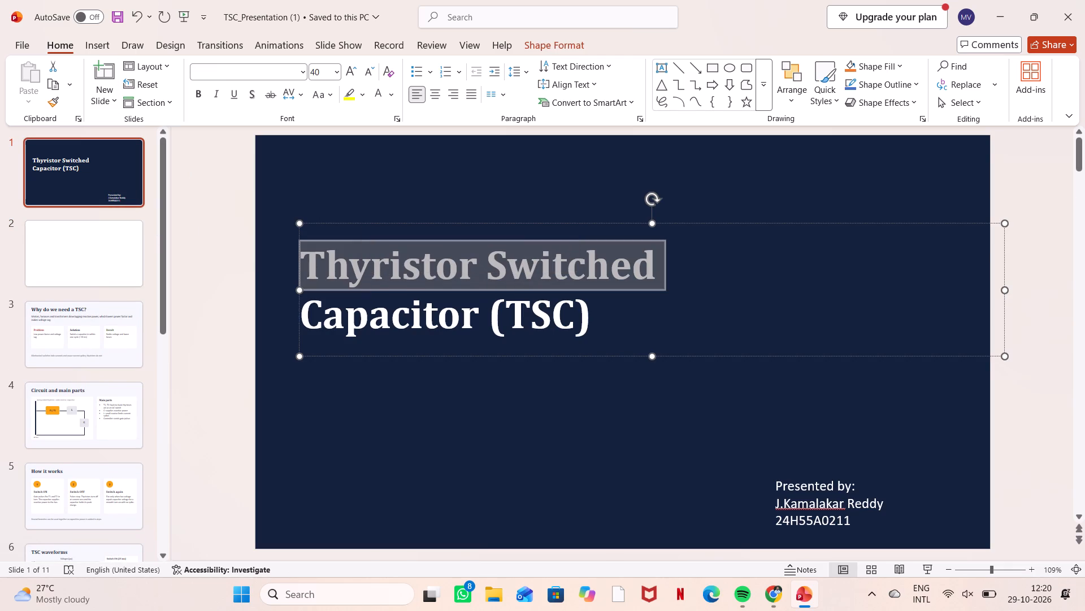
{"action": "left_click_drag", "start_coordinate": [302, 260], "coordinate": [598, 351]}
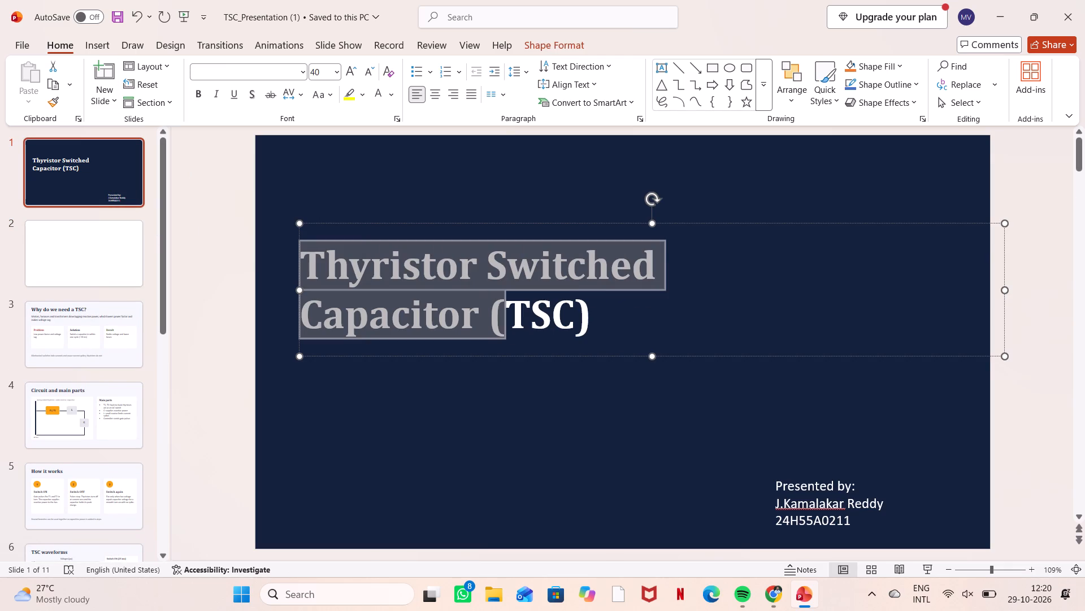
{"action": "left_click_drag", "start_coordinate": [598, 351], "coordinate": [763, 346]}
{"action": "key", "text": "ctrl+c"}
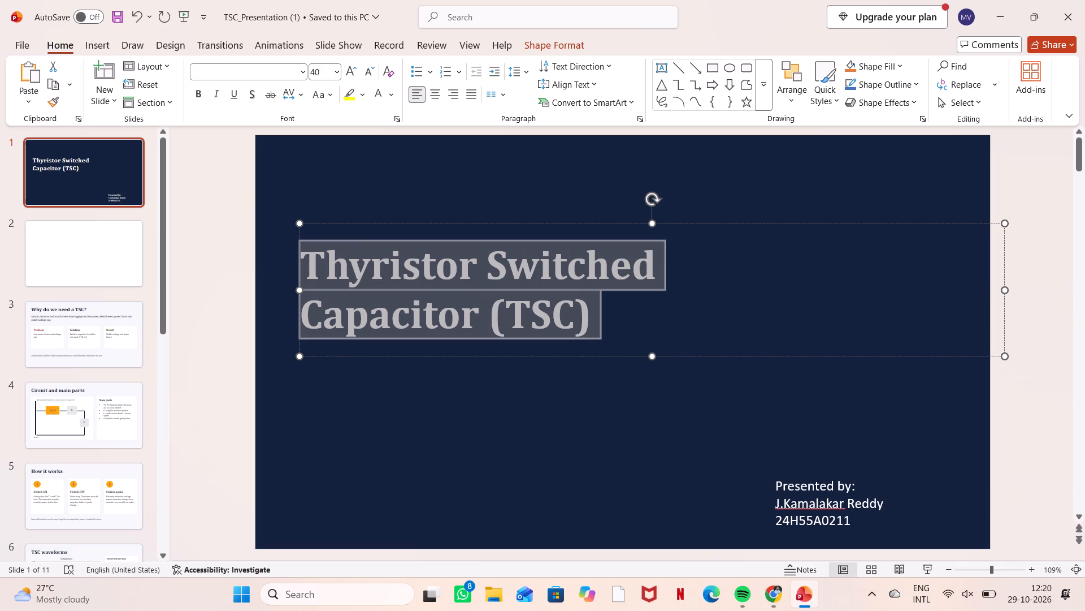
{"action": "left_click", "coordinate": [119, 244]}
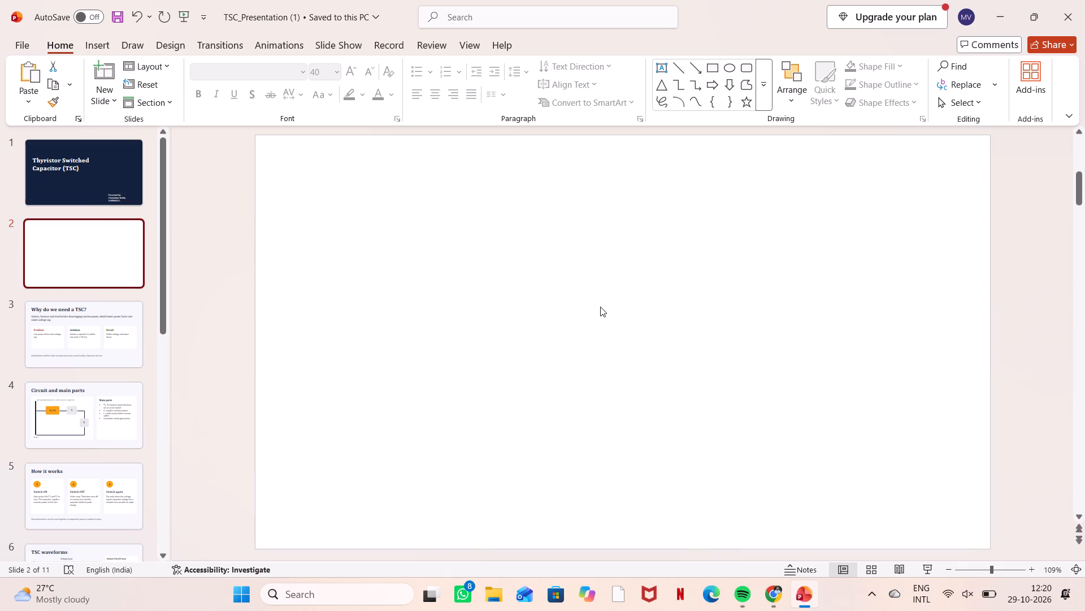
{"action": "left_click", "coordinate": [600, 307]}
{"action": "left_click", "coordinate": [600, 307], "text": "ctrl"}
{"action": "key", "text": "ctrl+v"}
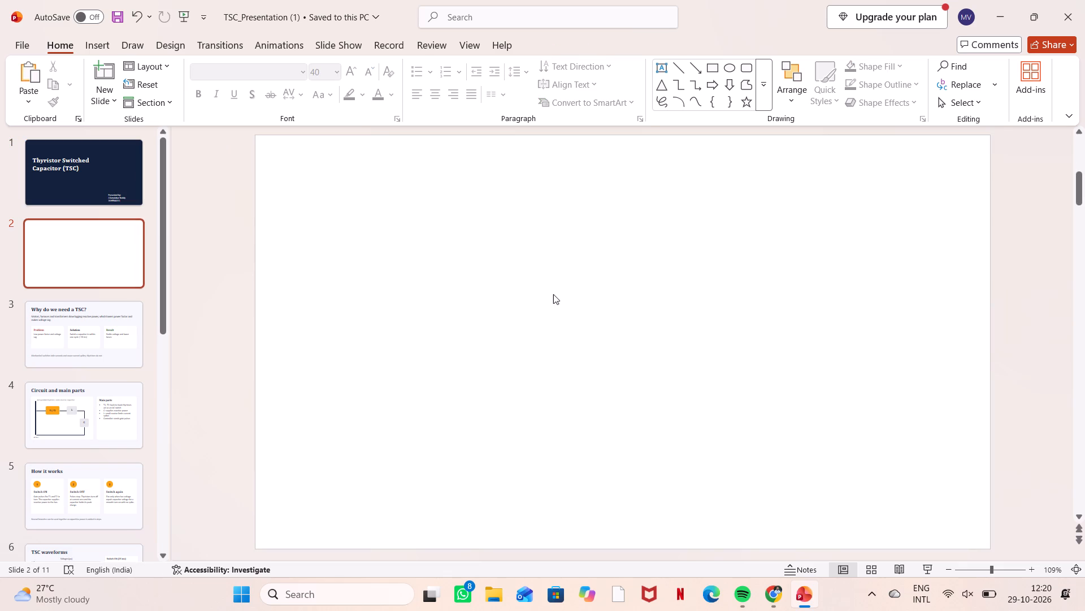
{"action": "double_click", "coordinate": [553, 294]}
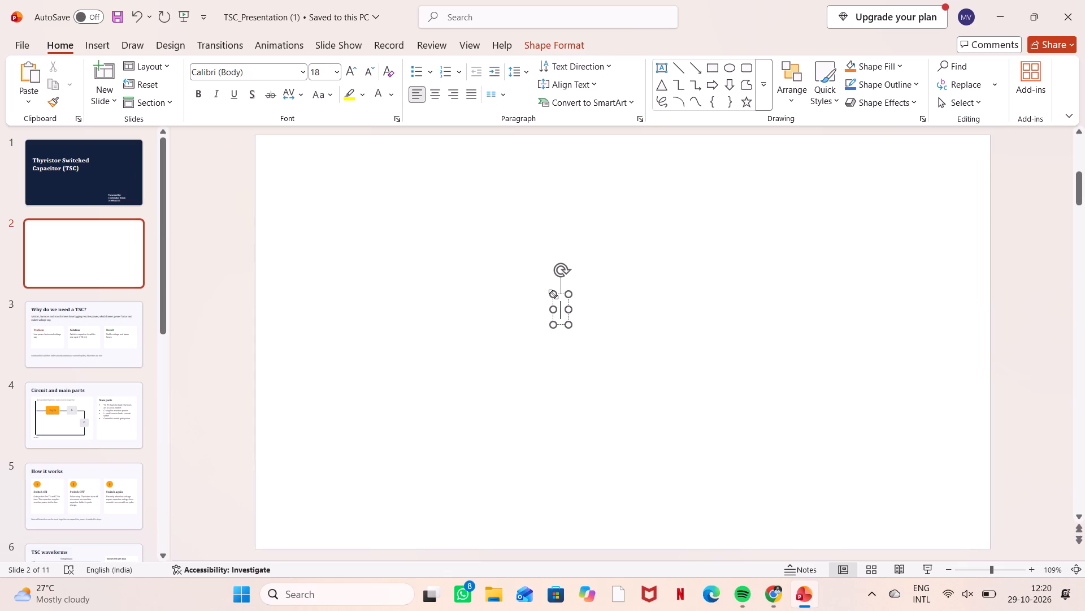
{"action": "key", "text": "ctrl+v"}
Apply a black highlight to the pasted title text on slide 2.
{"action": "triple_click", "coordinate": [571, 314]}
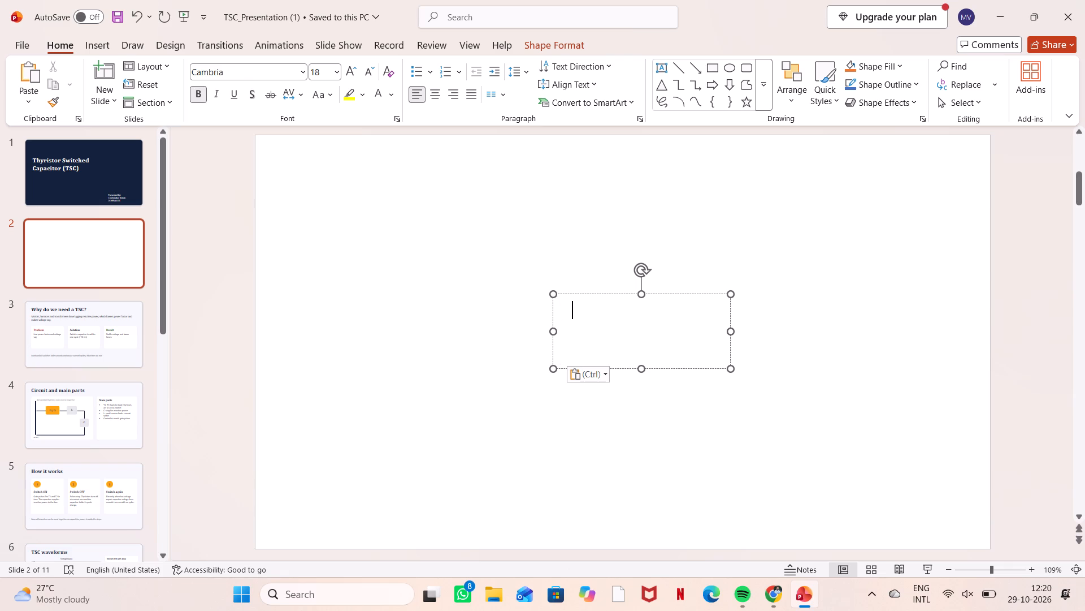
{"action": "triple_click", "coordinate": [571, 314]}
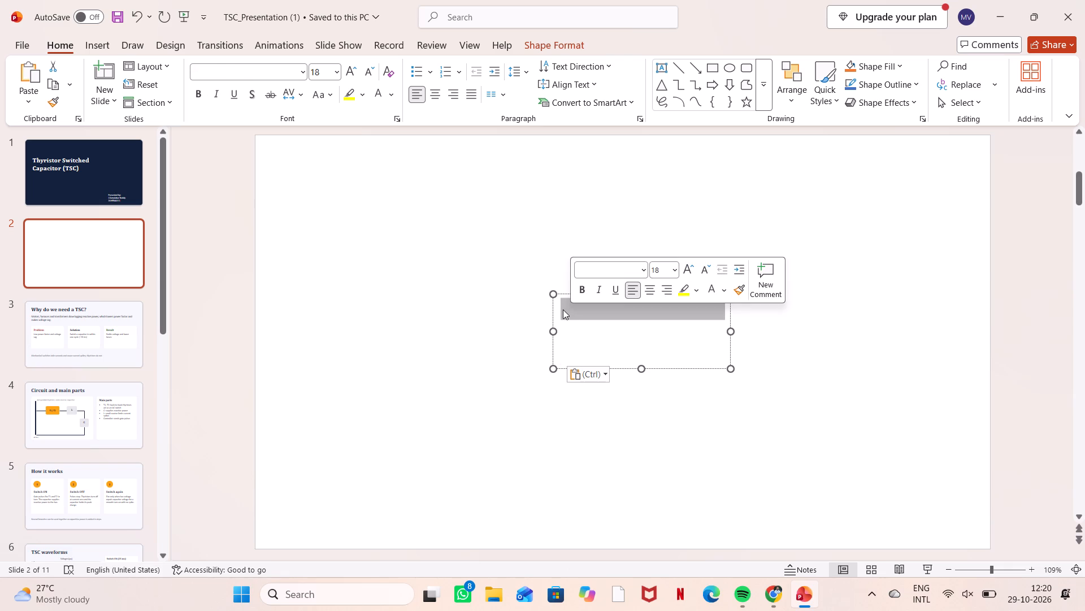
{"action": "left_click", "coordinate": [563, 309]}
{"action": "left_click_drag", "start_coordinate": [562, 308], "coordinate": [661, 361]}
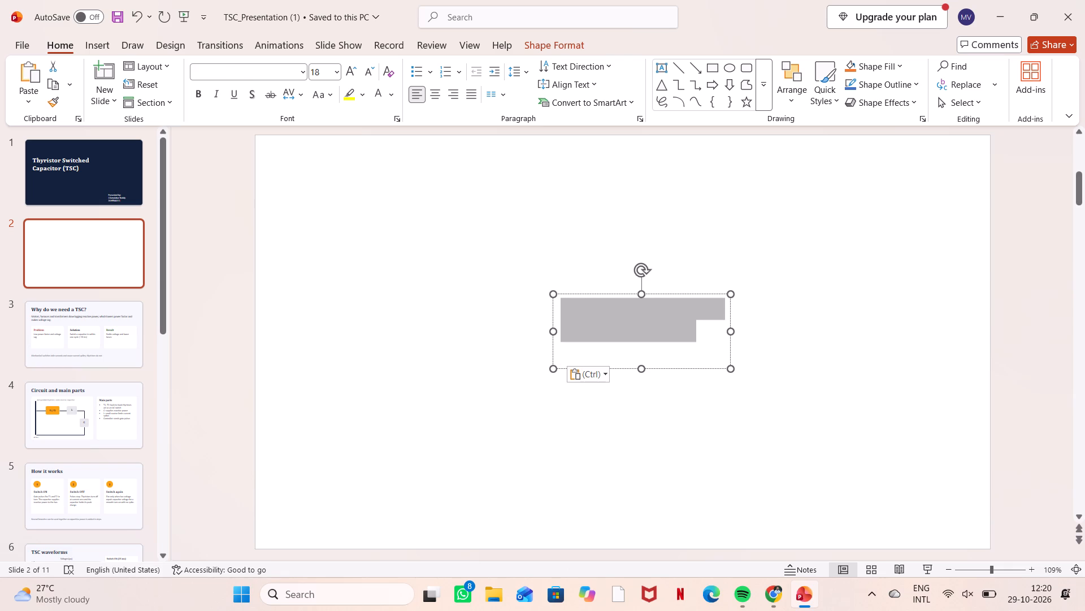
{"action": "left_click_drag", "start_coordinate": [661, 361], "coordinate": [691, 383]}
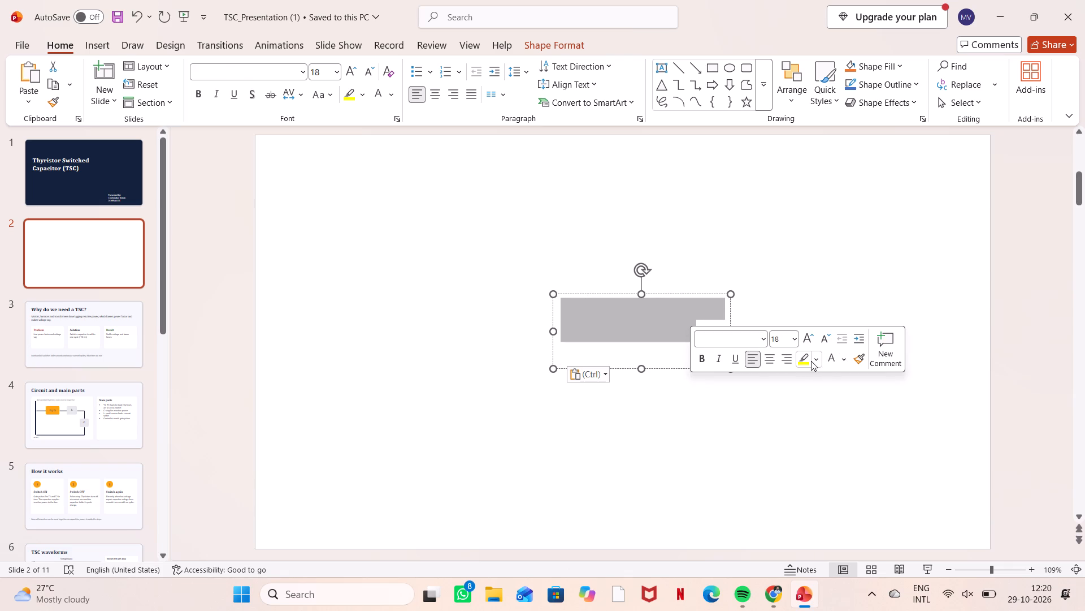
{"action": "left_click", "coordinate": [816, 360]}
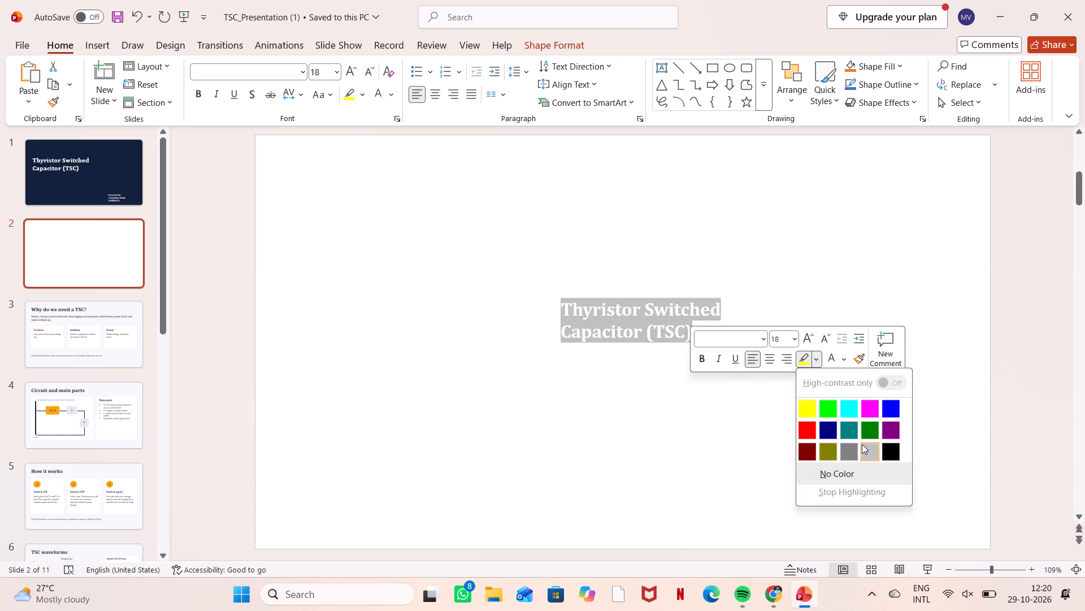
{"action": "left_click", "coordinate": [889, 451]}
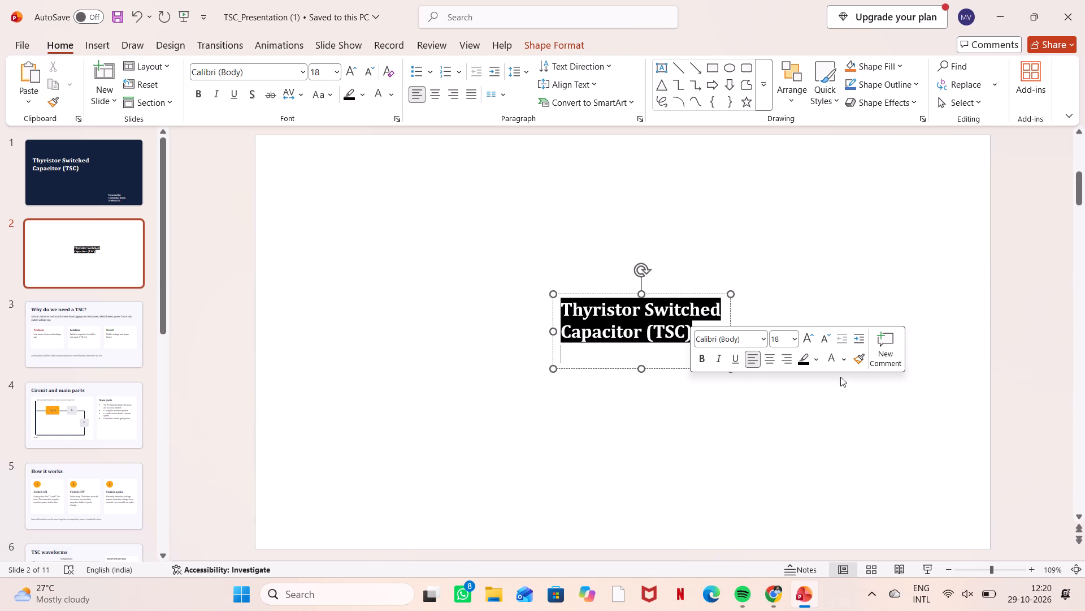
{"action": "left_click", "coordinate": [817, 358]}
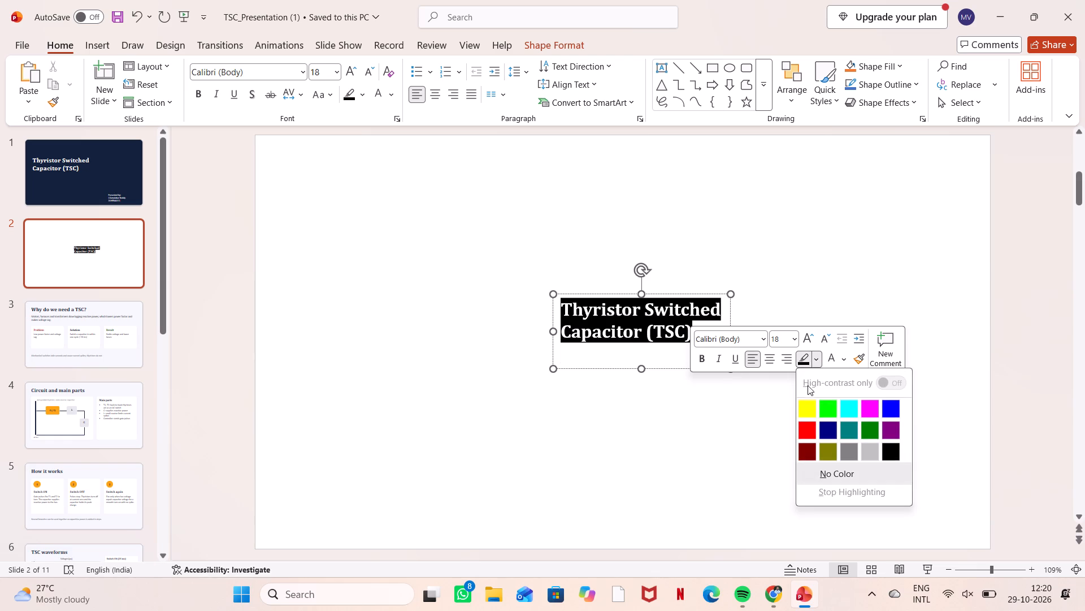
{"action": "left_click", "coordinate": [878, 448]}
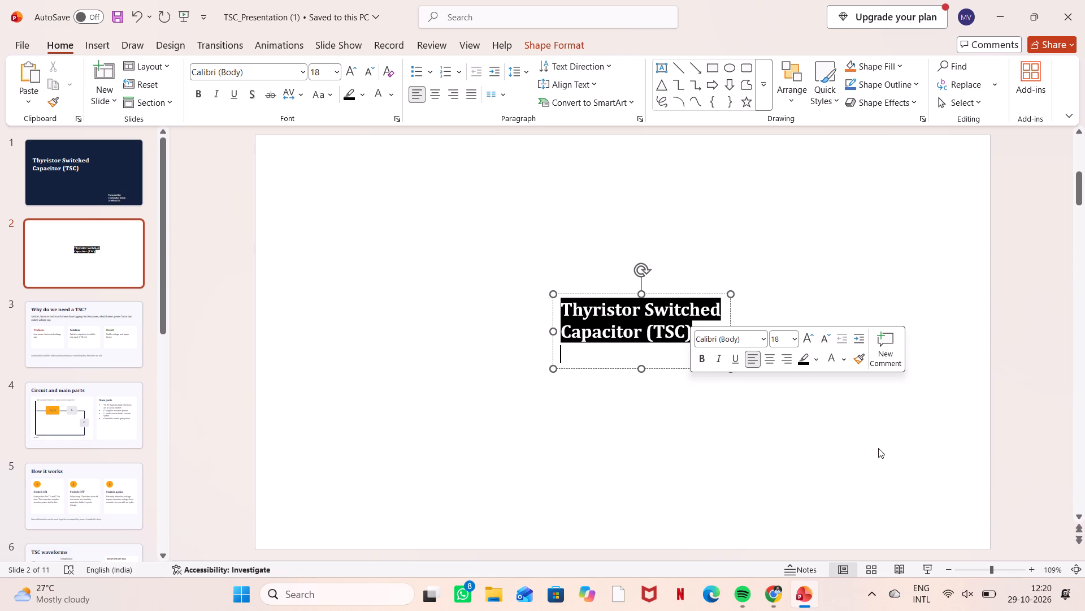
{"action": "left_click", "coordinate": [807, 217]}
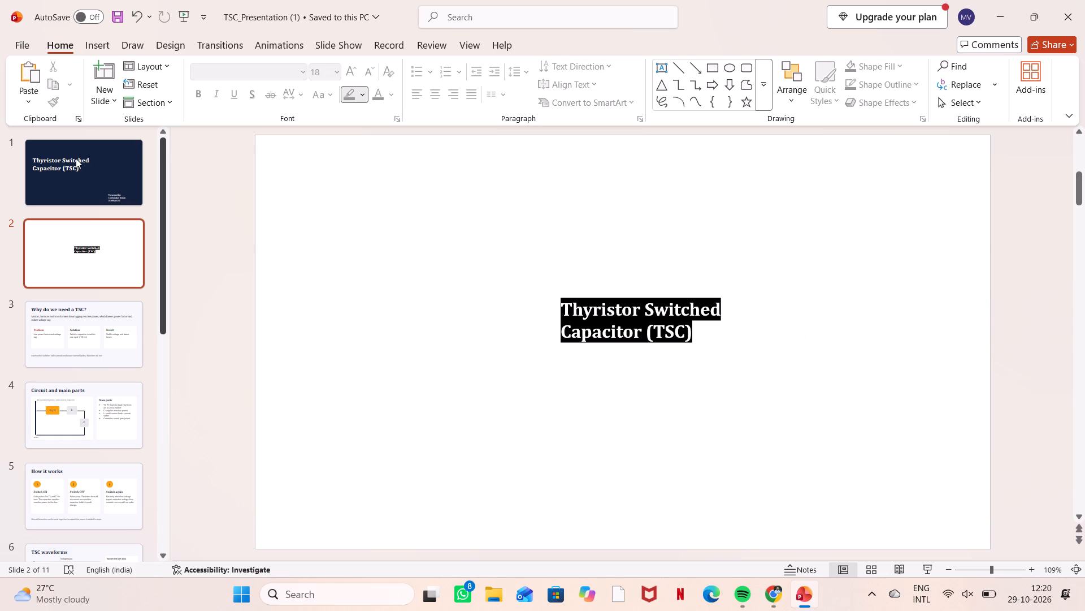
Copy the full title "Thyristor Switched Capacitor (TSC)" from the title slide again into a second new text box near the middle of slide 2.
{"action": "left_click", "coordinate": [76, 158]}
{"action": "triple_click", "coordinate": [468, 268]}
{"action": "left_click", "coordinate": [468, 268]}
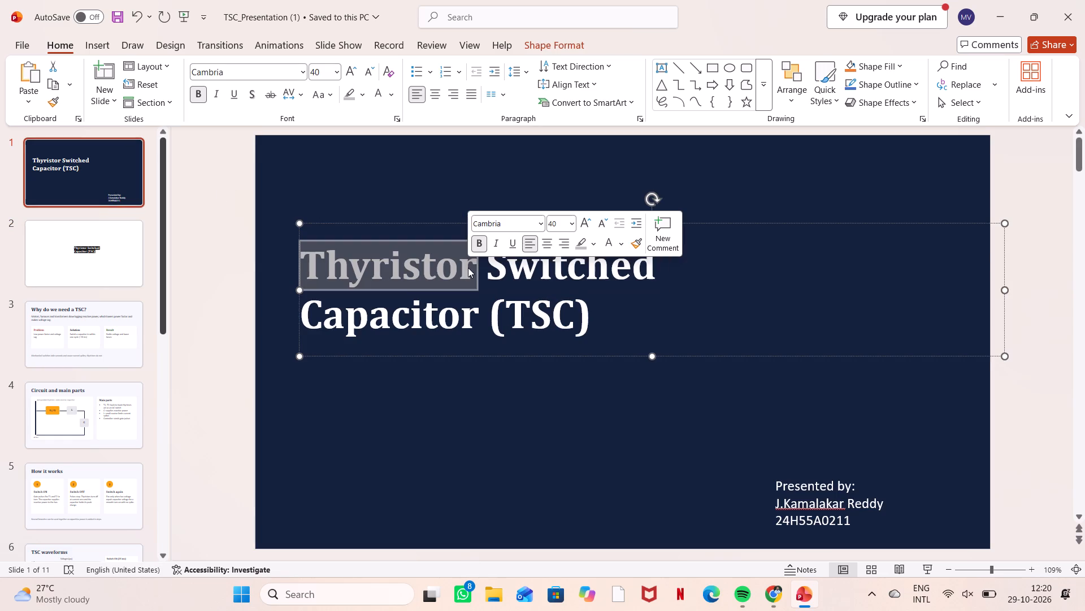
{"action": "left_click", "coordinate": [306, 263]}
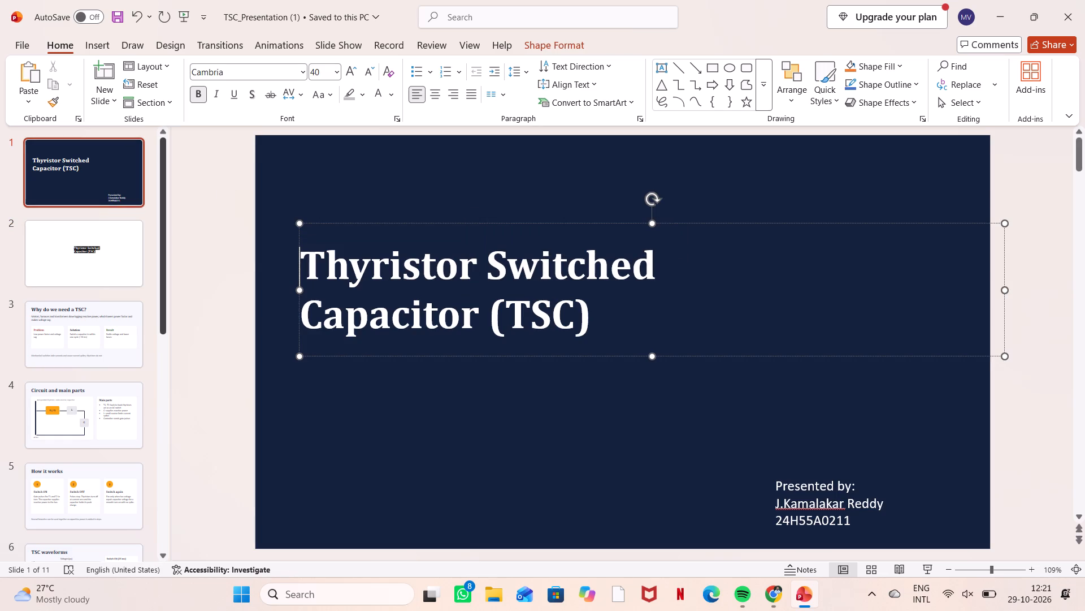
{"action": "left_click_drag", "start_coordinate": [305, 260], "coordinate": [704, 426]}
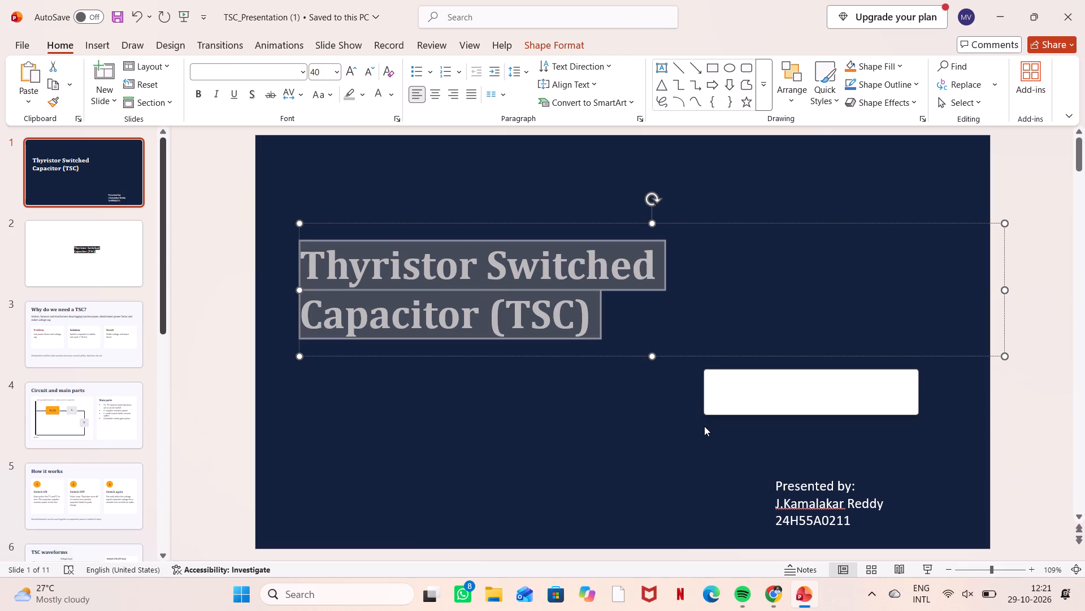
{"action": "key", "text": "ctrl+c"}
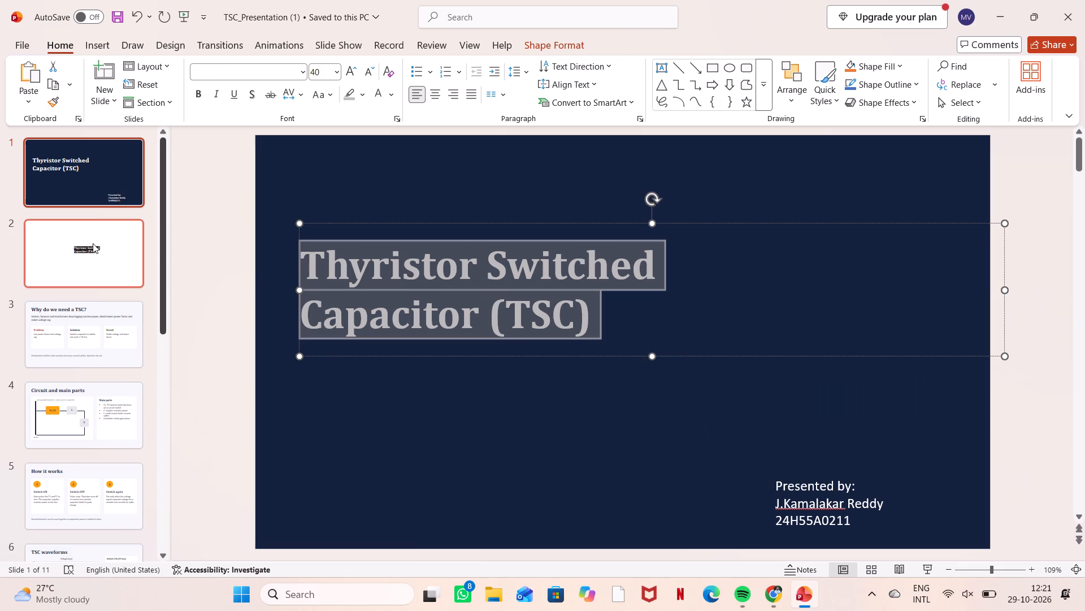
{"action": "left_click", "coordinate": [93, 243]}
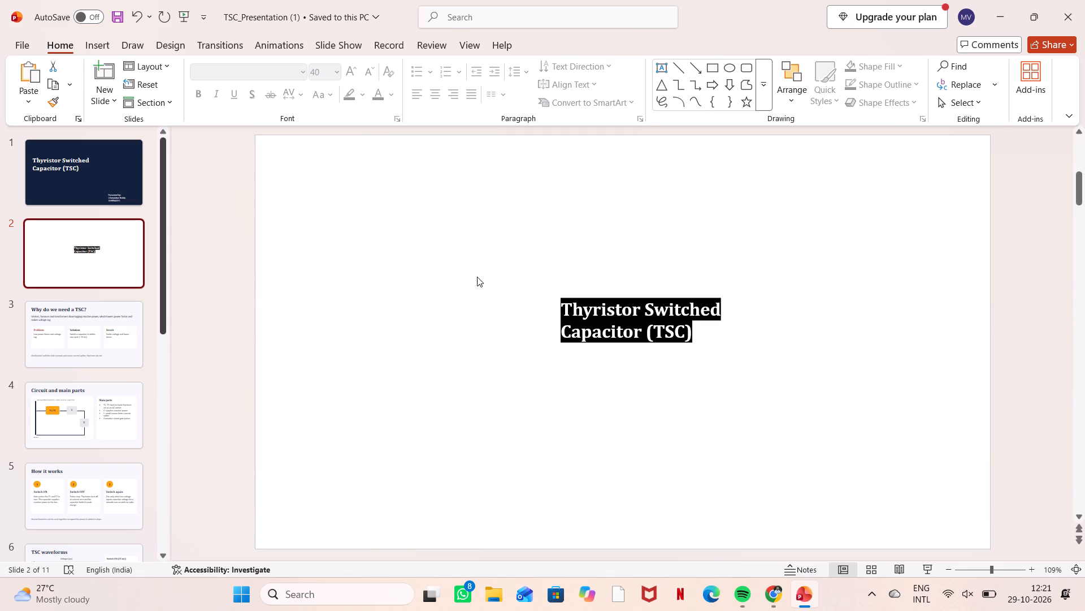
{"action": "left_click", "coordinate": [477, 277]}
{"action": "triple_click", "coordinate": [477, 277]}
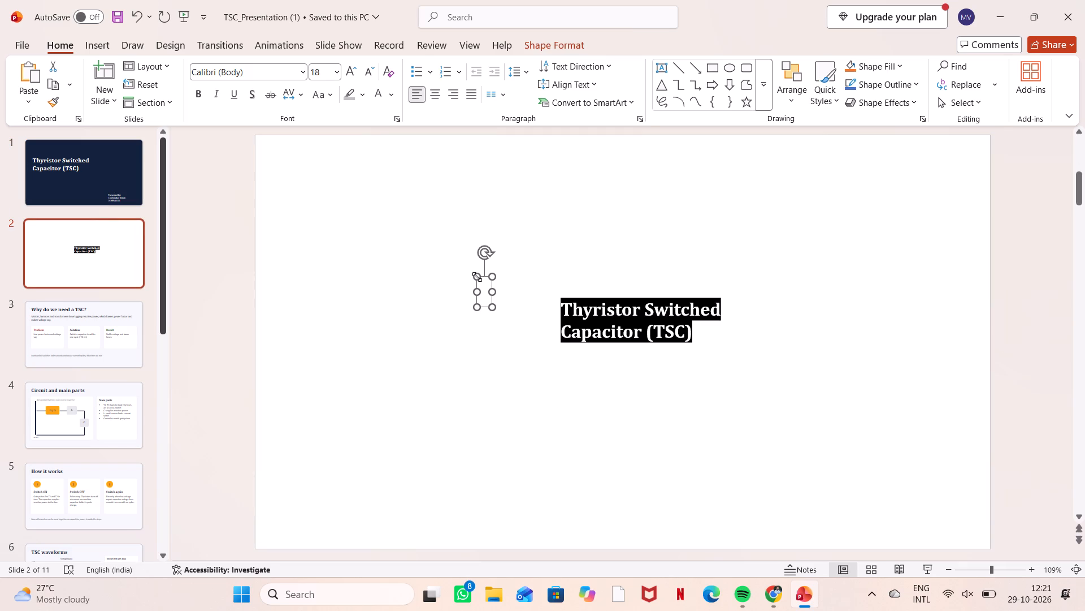
{"action": "key", "text": "ctrl+v"}
Delete the black-highlighted title text box from slide 2.
{"action": "left_click", "coordinate": [711, 304]}
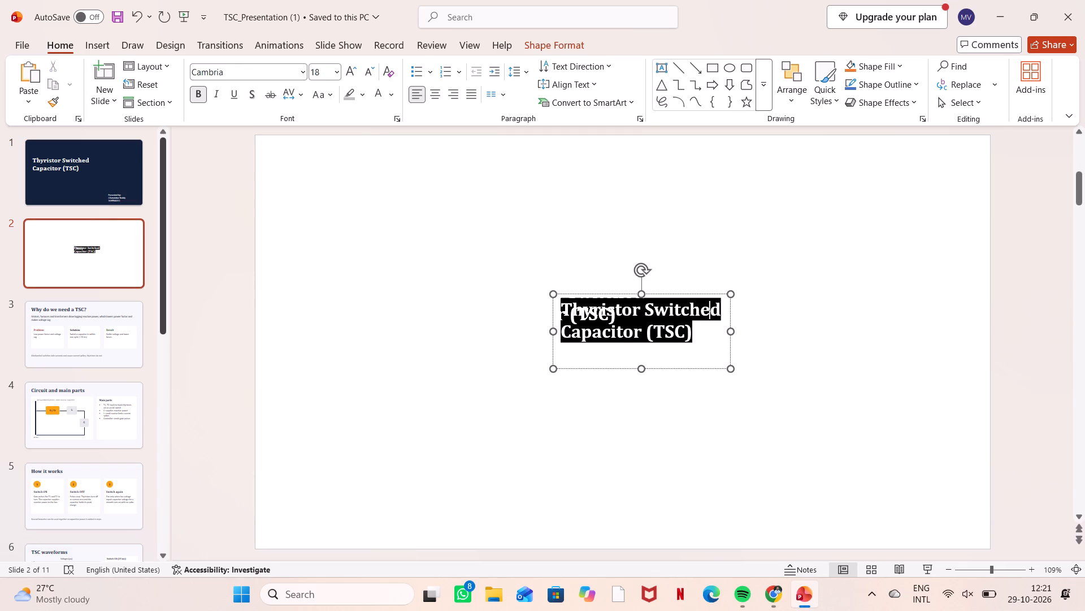
{"action": "left_click", "coordinate": [698, 291]}
{"action": "key", "text": "BackSpace"}
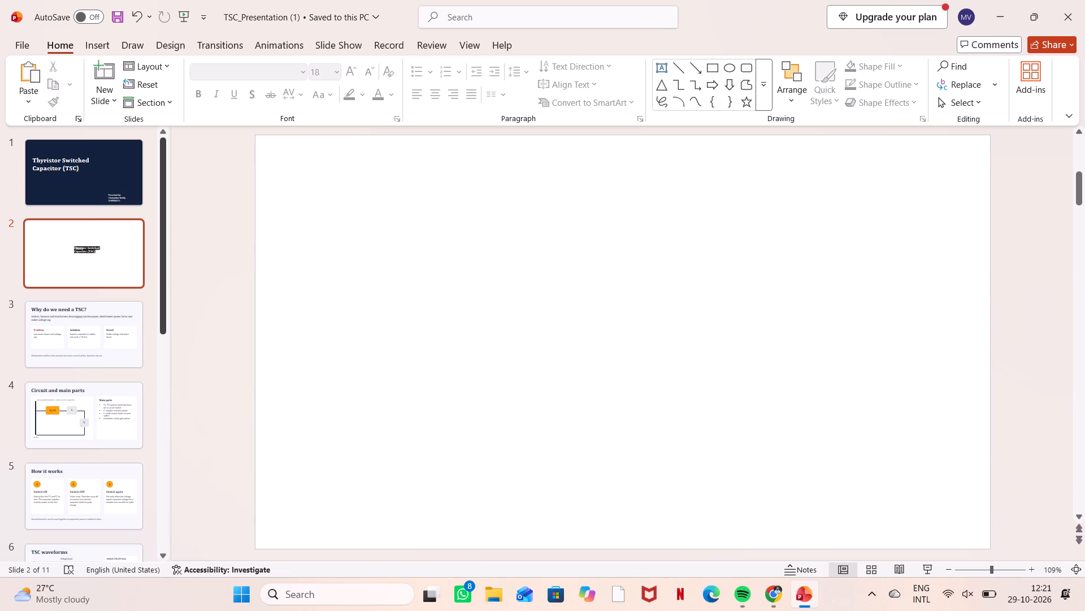
Change the font colour of the remaining white title text on slide 2 to black.
{"action": "left_click", "coordinate": [520, 309]}
{"action": "triple_click", "coordinate": [520, 309]}
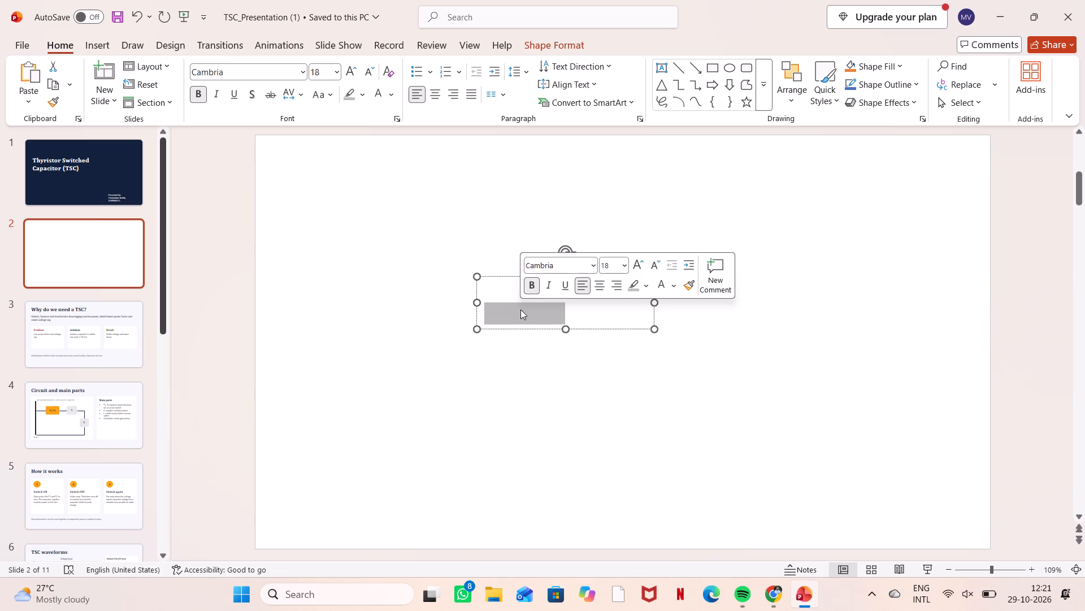
{"action": "left_click", "coordinate": [498, 295]}
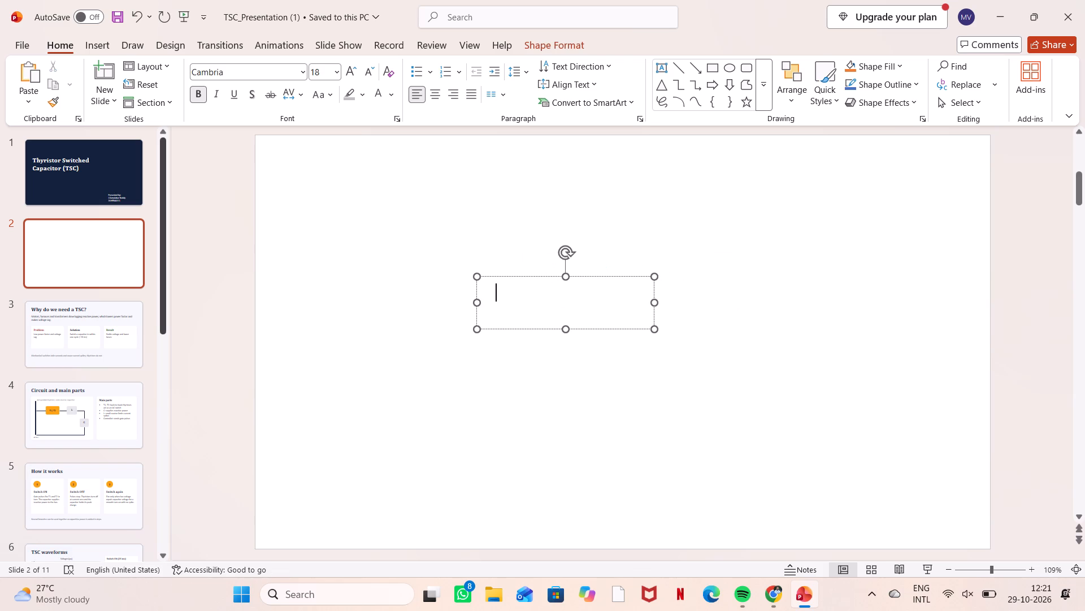
{"action": "left_click", "coordinate": [487, 291]}
{"action": "left_click_drag", "start_coordinate": [487, 291], "coordinate": [641, 347]}
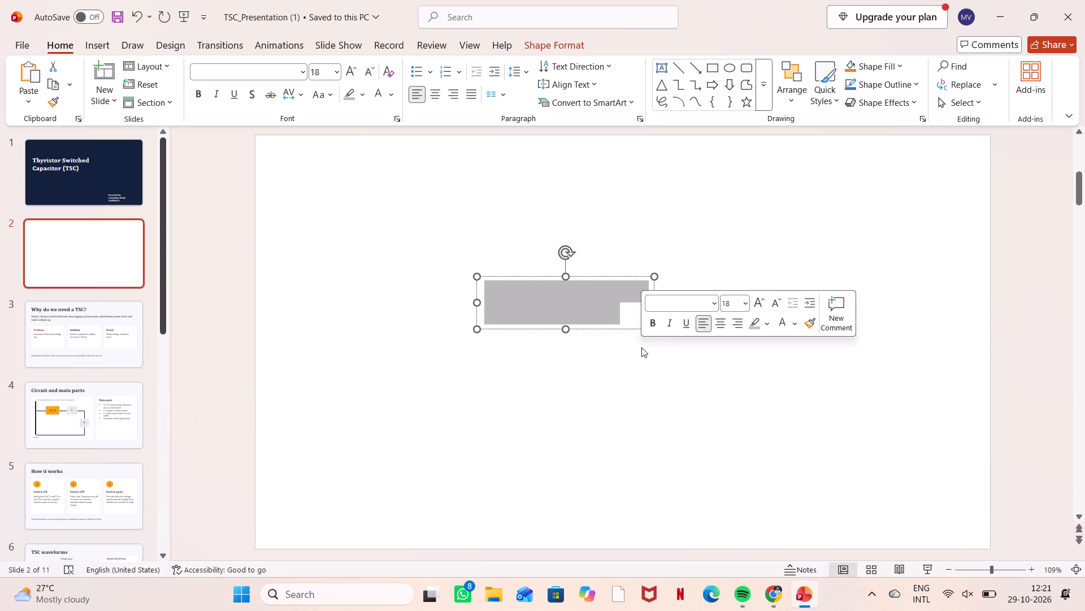
{"action": "left_click", "coordinate": [791, 326]}
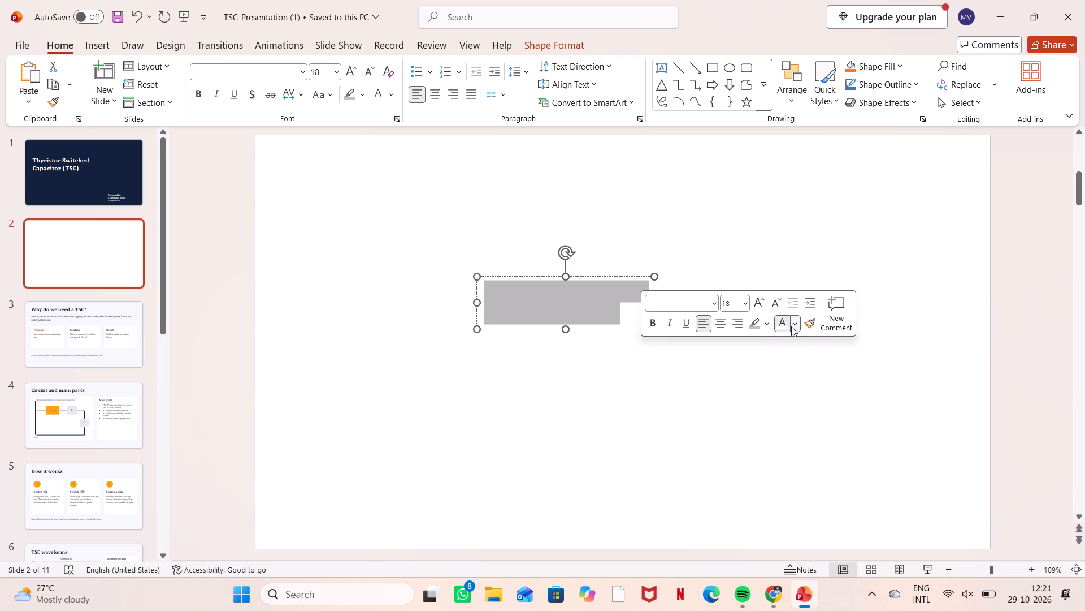
{"action": "left_click", "coordinate": [806, 116]}
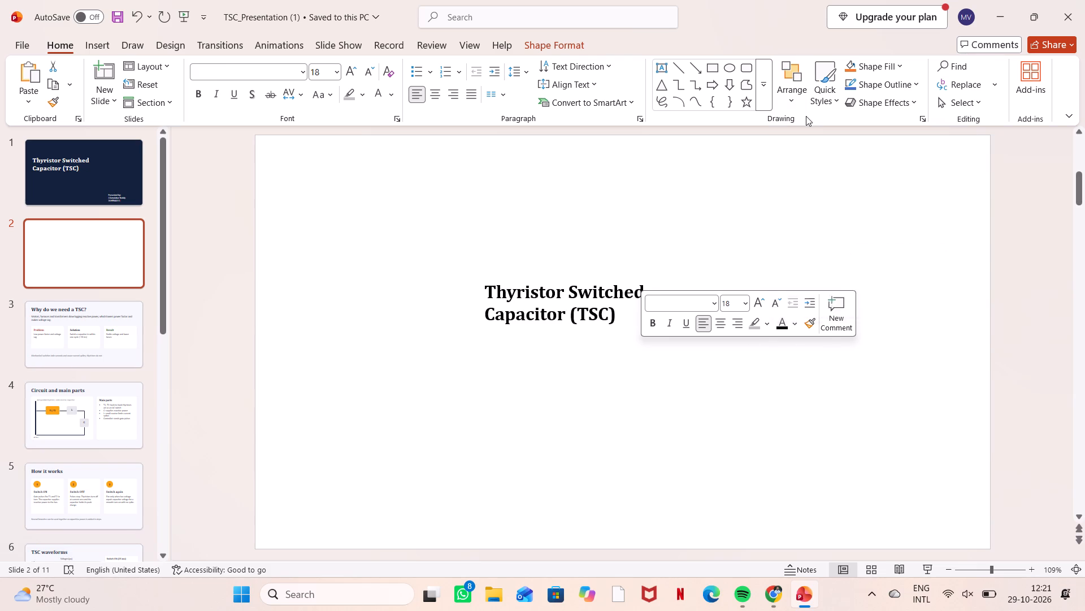
{"action": "left_click", "coordinate": [640, 215]}
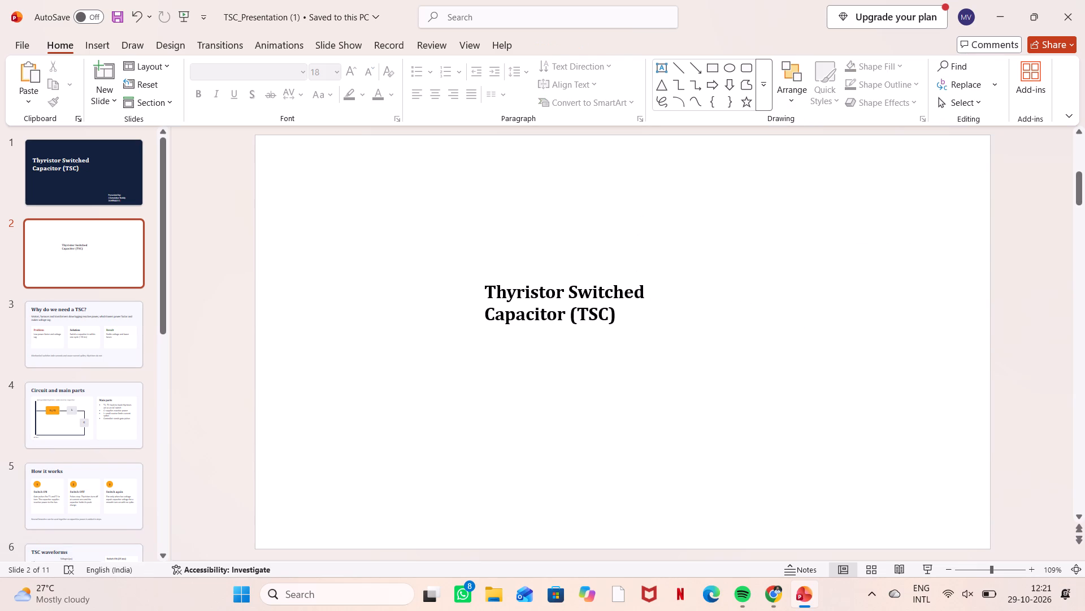
Widen the title text box on slide 2 so it reaches close to the slide's right edge.
{"action": "left_click", "coordinate": [637, 291]}
{"action": "left_click_drag", "start_coordinate": [656, 304], "coordinate": [961, 307]}
Set the font size of the whole title text on slide 2 to 40.
{"action": "triple_click", "coordinate": [670, 324]}
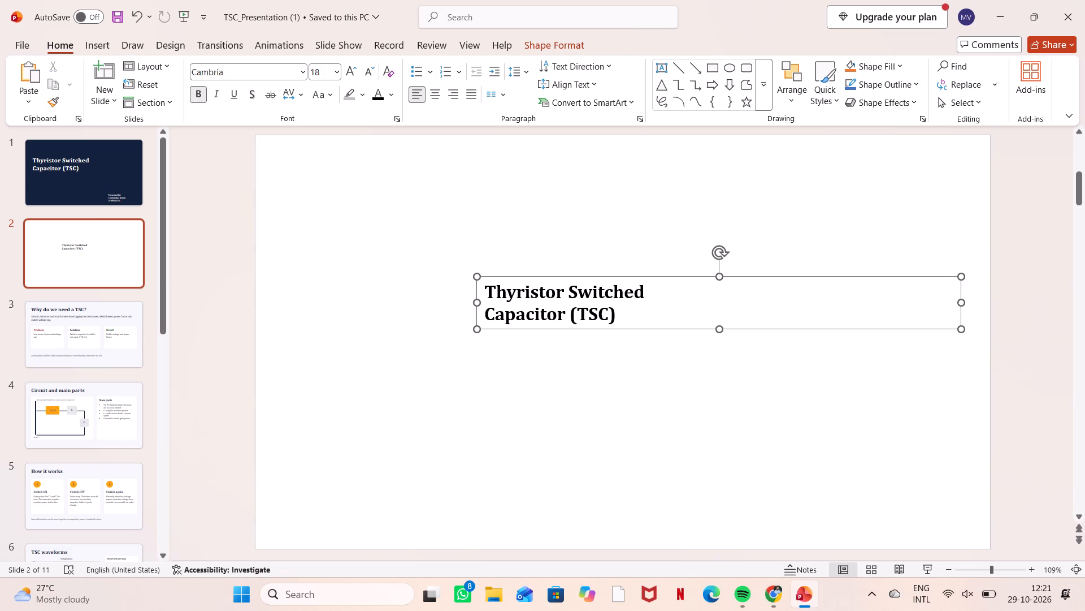
{"action": "left_click", "coordinate": [670, 324]}
{"action": "triple_click", "coordinate": [670, 324]}
{"action": "double_click", "coordinate": [670, 324]}
{"action": "key", "text": "ctrl+a"}
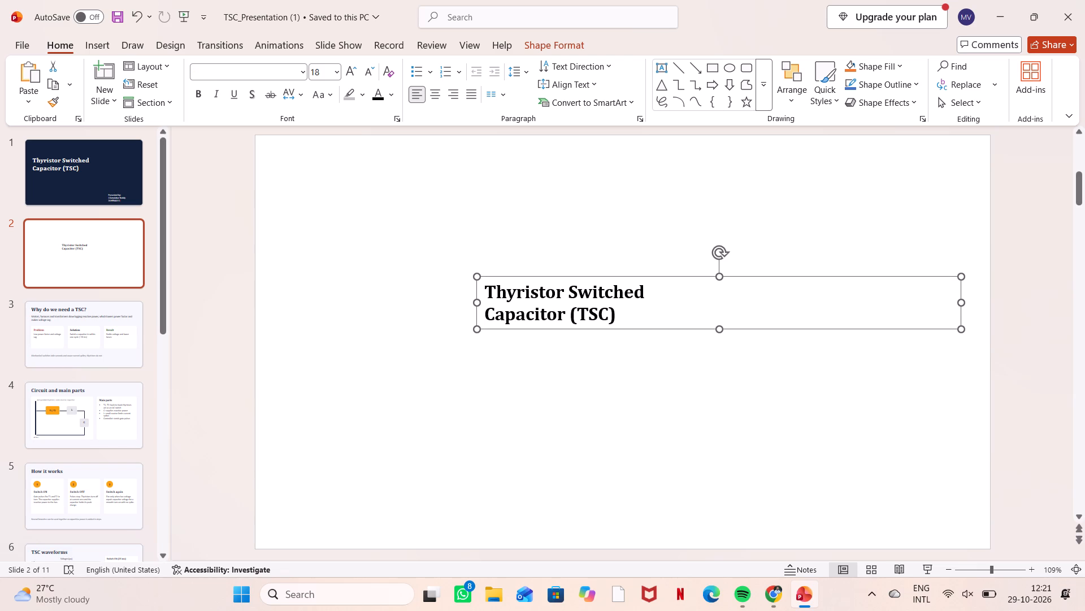
{"action": "left_click", "coordinate": [670, 324]}
{"action": "key", "text": "ctrl+a"}
{"action": "double_click", "coordinate": [603, 312]}
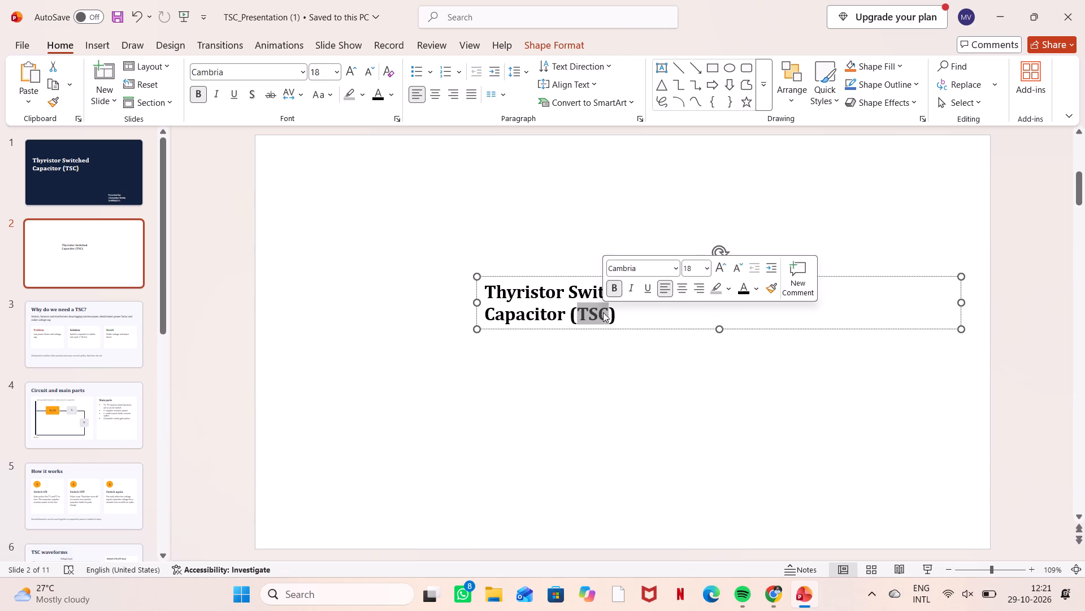
{"action": "key", "text": "ctrl+a"}
{"action": "left_click", "coordinate": [603, 312]}
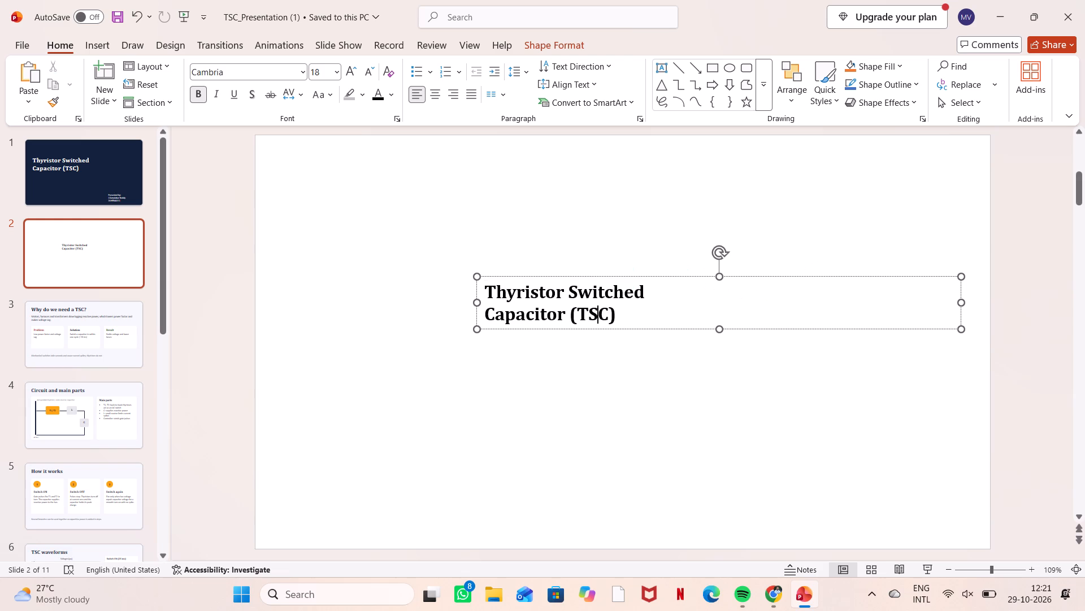
{"action": "left_click", "coordinate": [480, 291]}
{"action": "left_click_drag", "start_coordinate": [485, 290], "coordinate": [633, 339]}
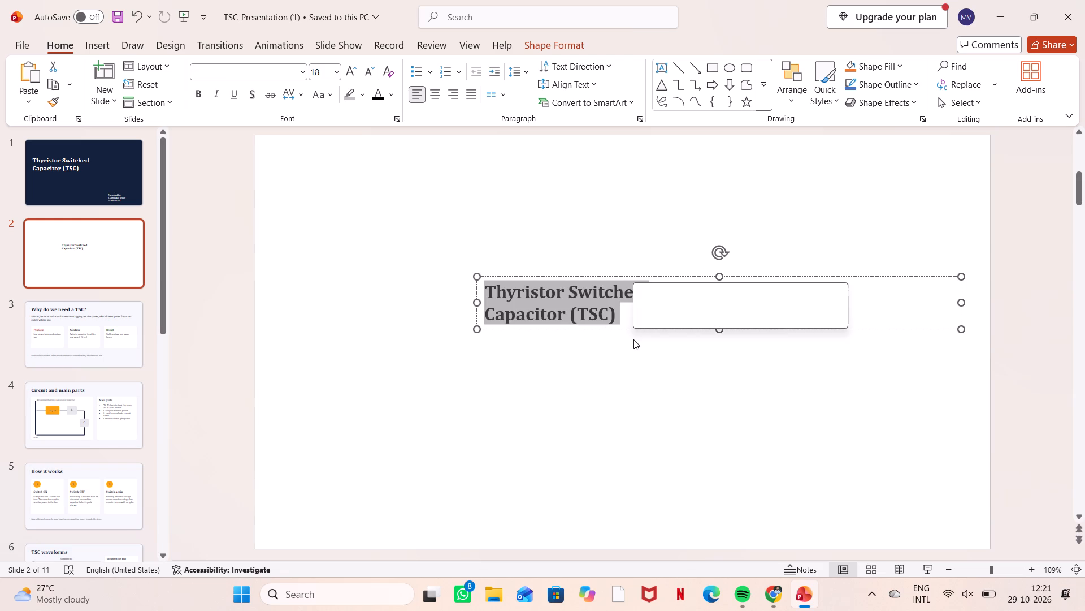
{"action": "left_click", "coordinate": [736, 299]}
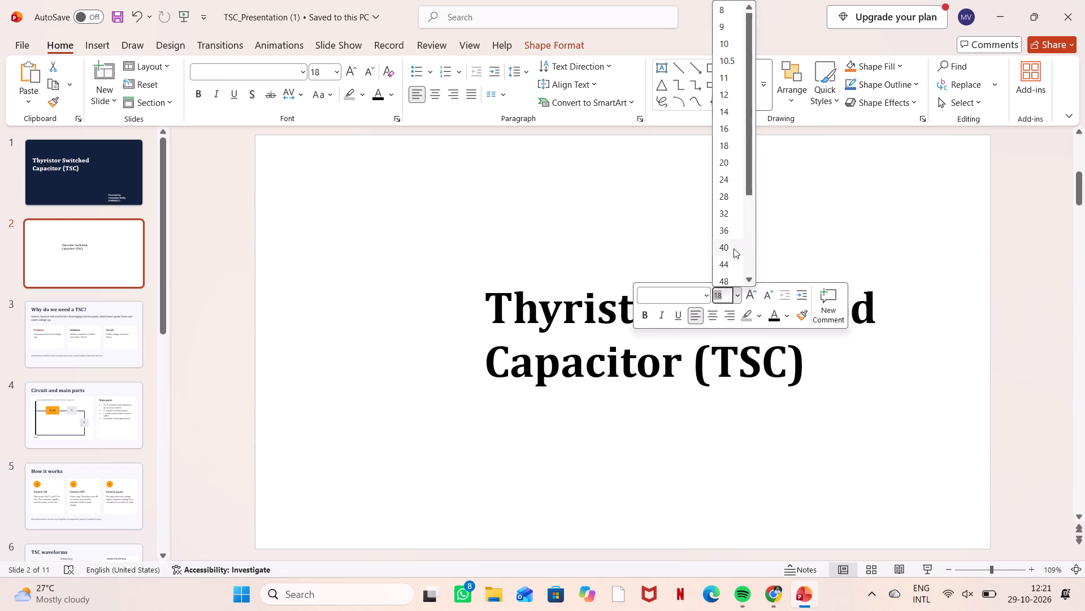
{"action": "left_click", "coordinate": [734, 248]}
{"action": "left_click", "coordinate": [580, 243]}
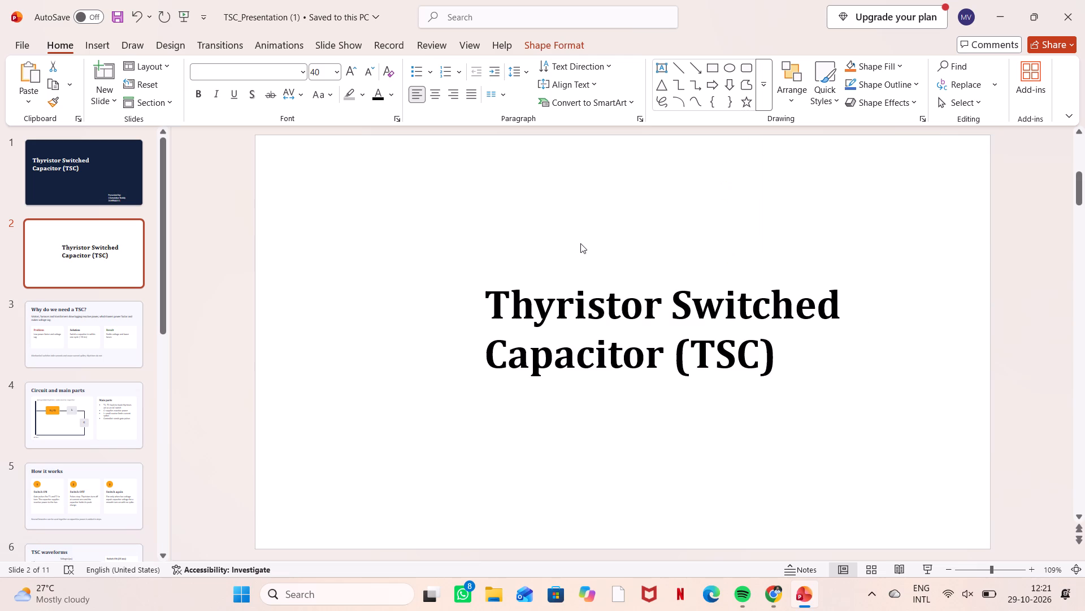
Move the title text box on slide 2 so it is centred horizontally on the slide.
{"action": "left_click", "coordinate": [609, 294]}
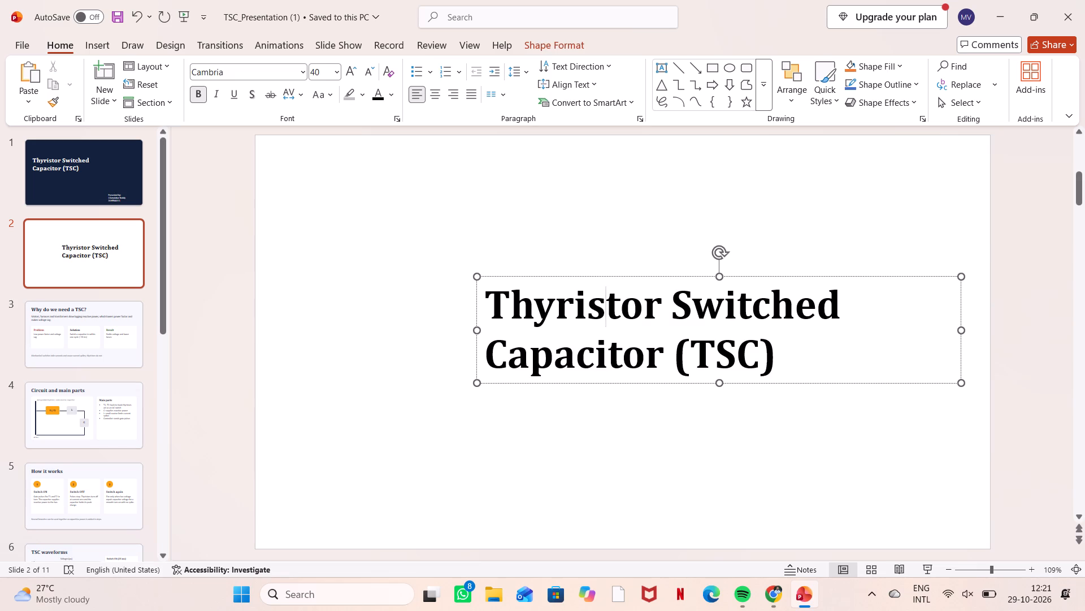
{"action": "right_click_drag", "start_coordinate": [591, 274], "coordinate": [478, 270]}
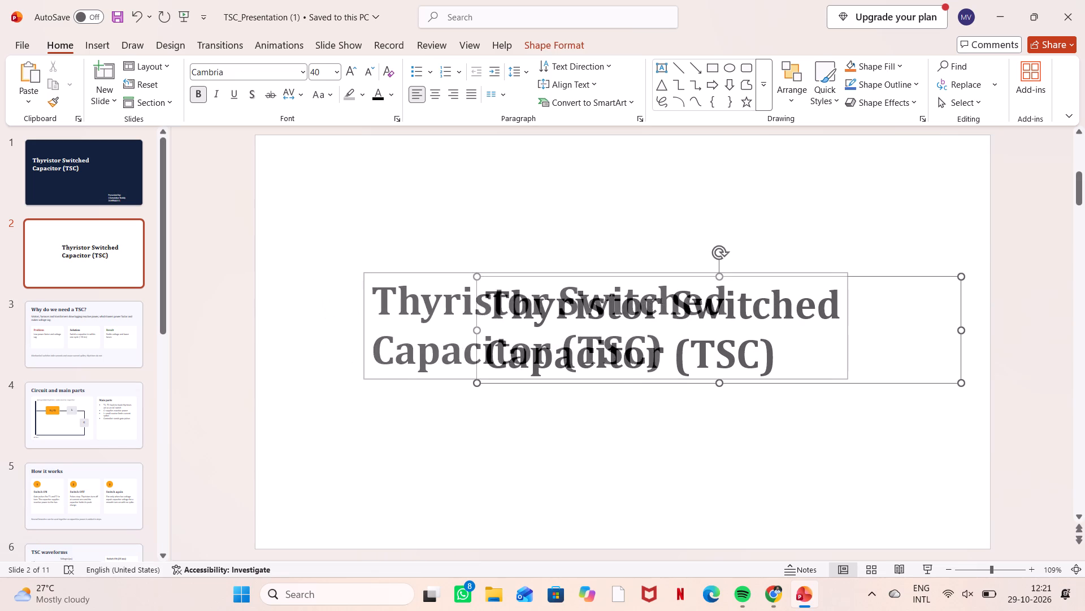
{"action": "right_click_drag", "start_coordinate": [478, 270], "coordinate": [493, 266]}
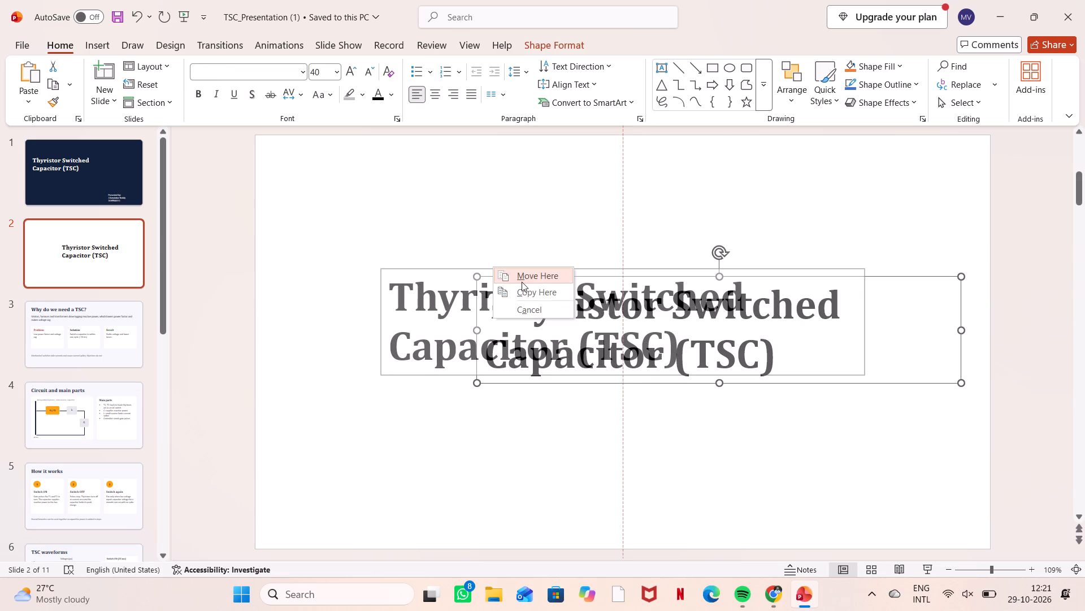
{"action": "left_click", "coordinate": [522, 282]}
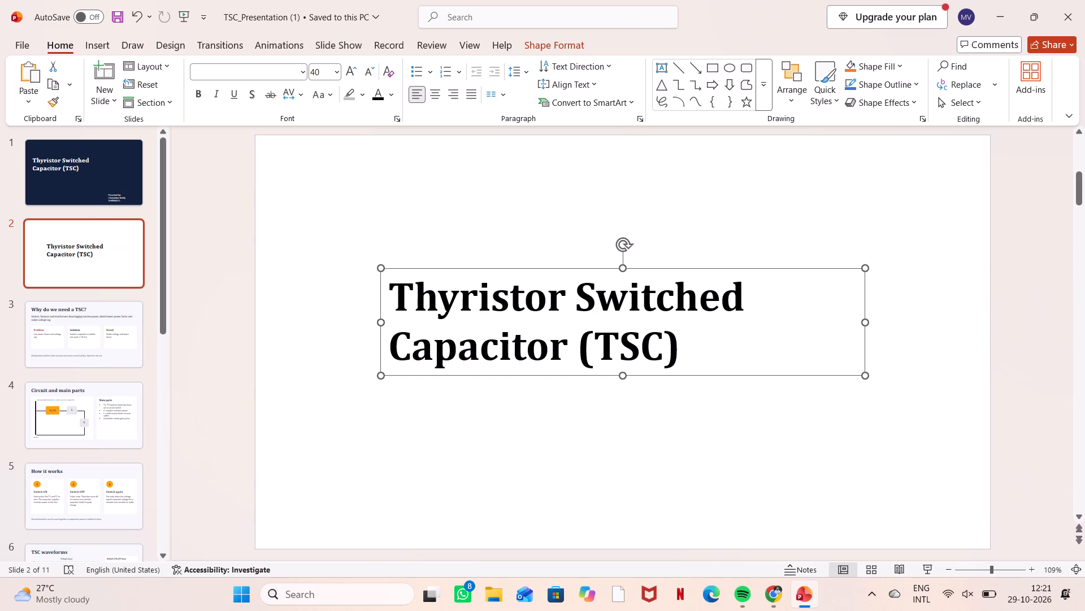
{"action": "left_click", "coordinate": [515, 225]}
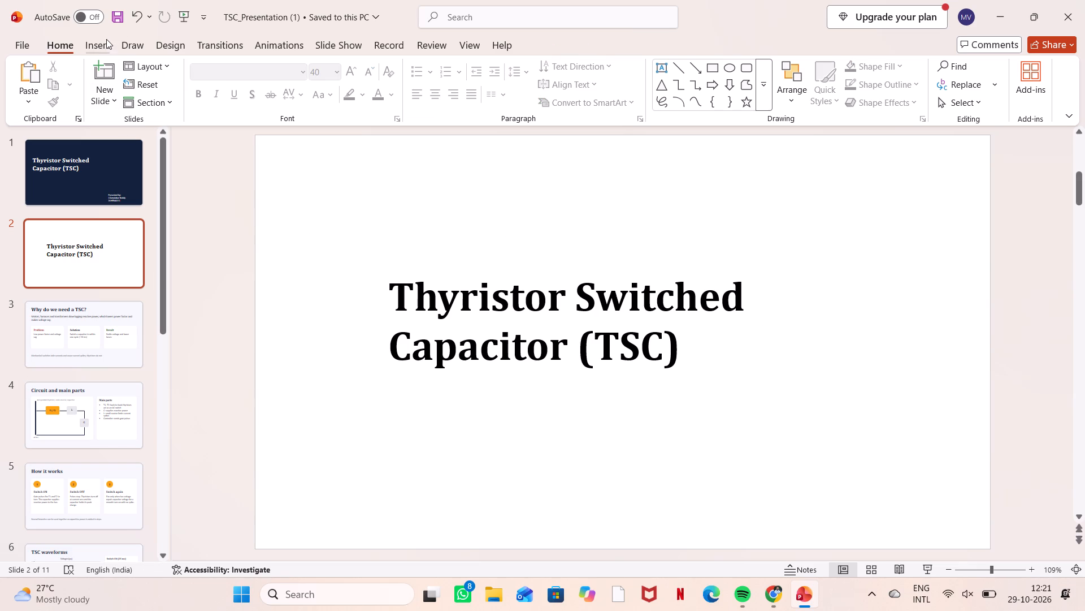
Switch to Chrome and search Google for "cmr logo" in a new tab.
{"action": "left_click", "coordinate": [770, 591]}
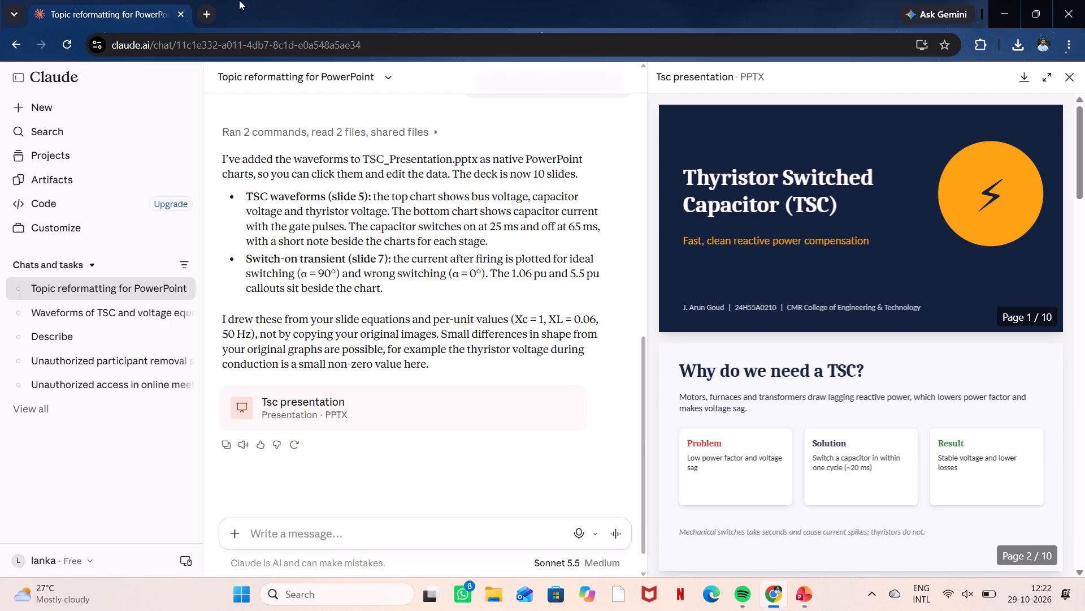
{"action": "left_click", "coordinate": [209, 12]}
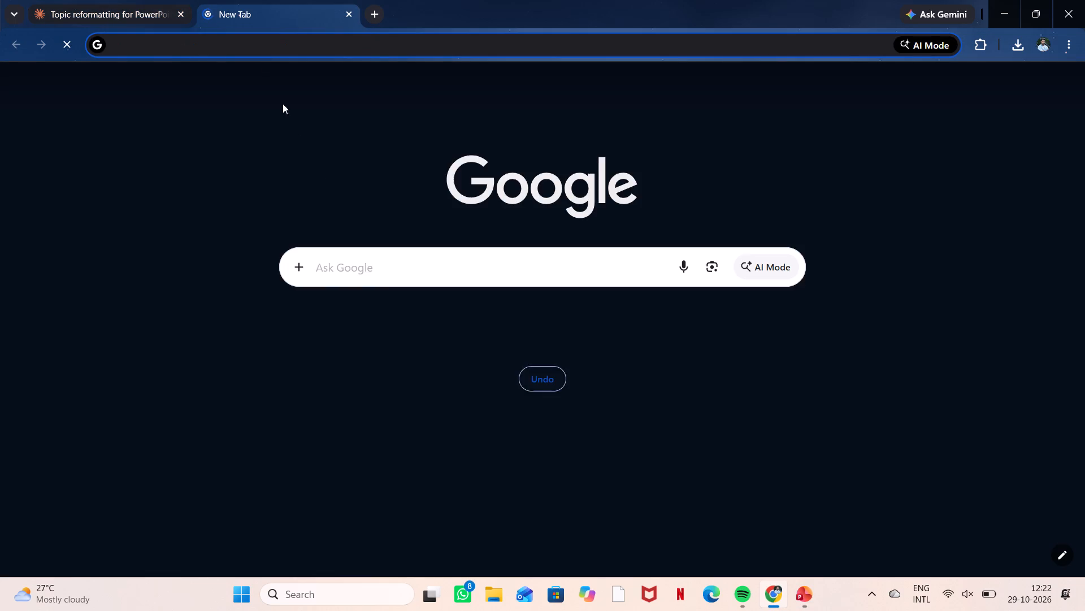
{"action": "left_click", "coordinate": [388, 288]}
{"action": "left_click", "coordinate": [365, 278]}
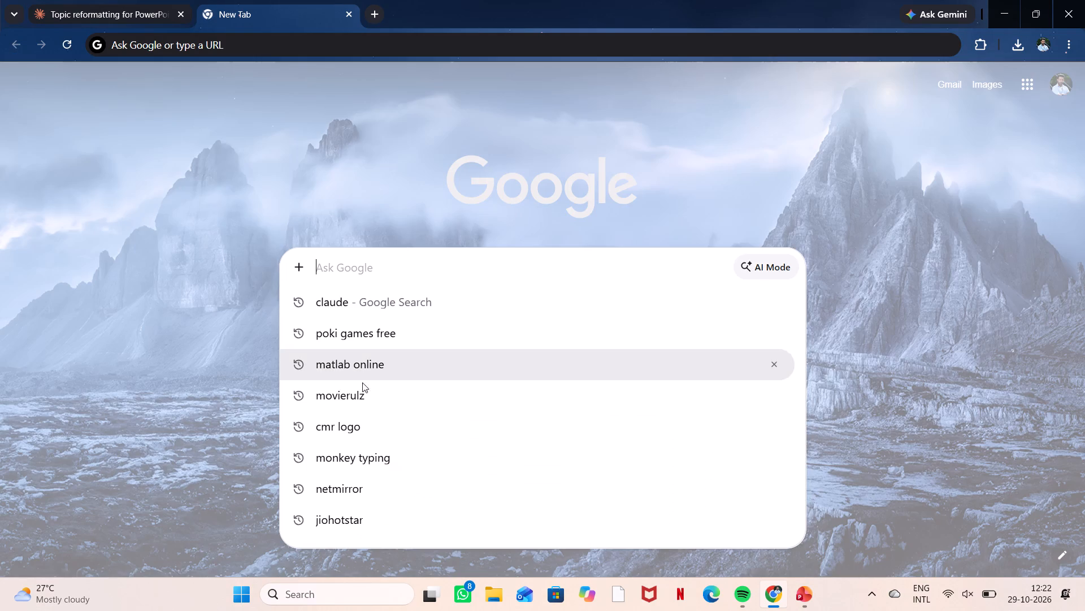
{"action": "left_click", "coordinate": [348, 431]}
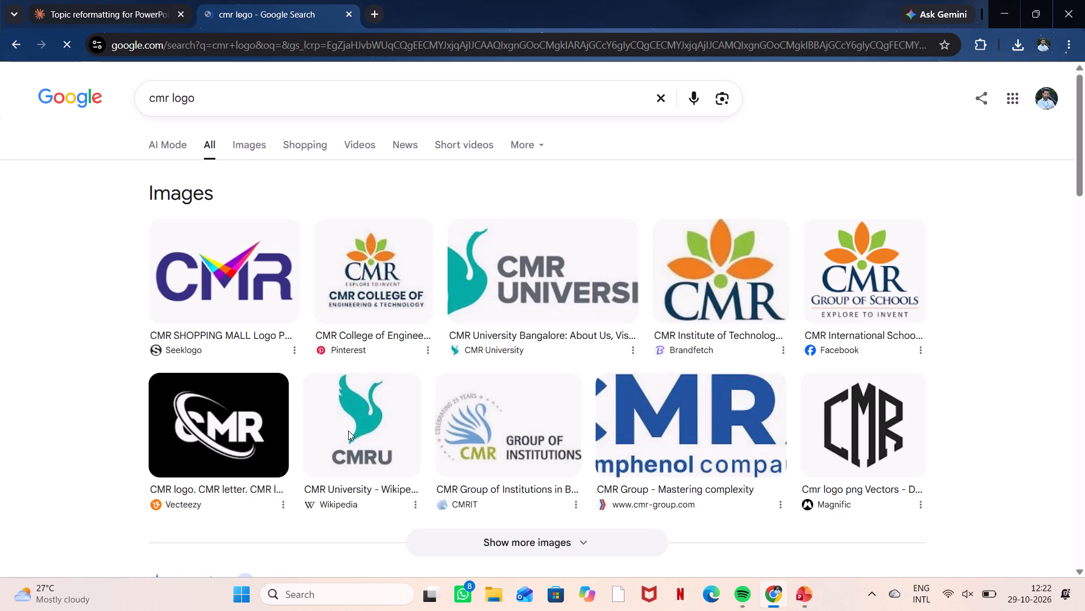
Copy the CMR College of Engineering & Technology logo from the image results.
{"action": "left_click", "coordinate": [750, 277]}
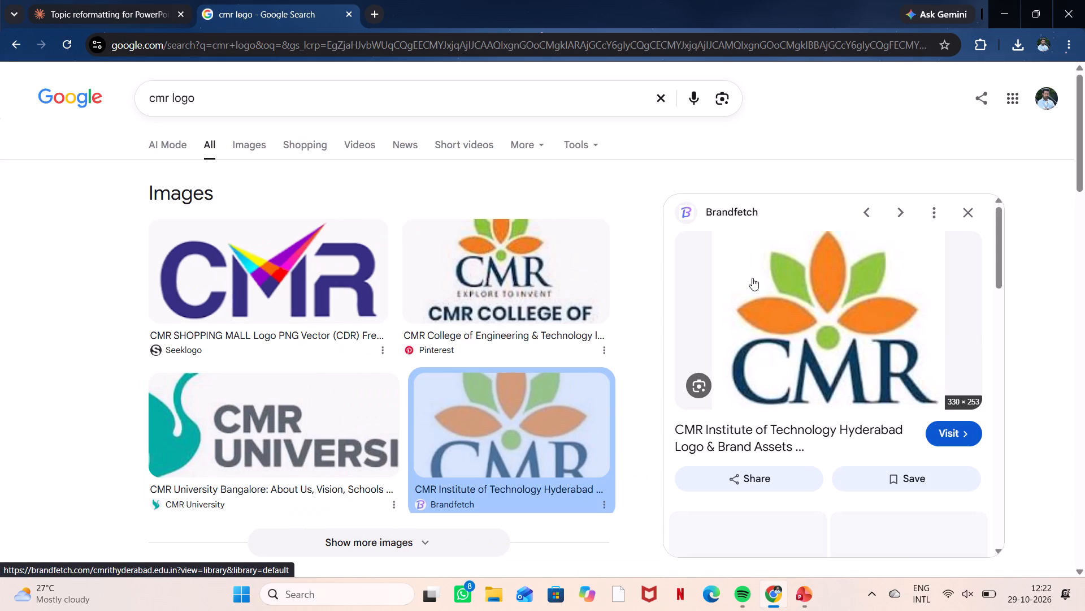
{"action": "left_click", "coordinate": [484, 268]}
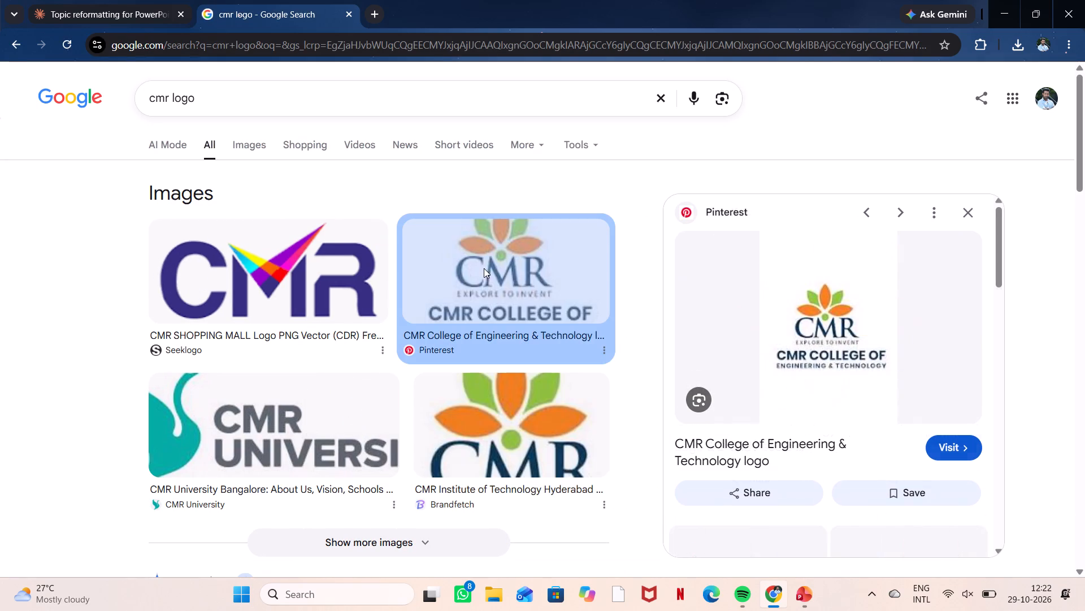
{"action": "right_click", "coordinate": [484, 268]}
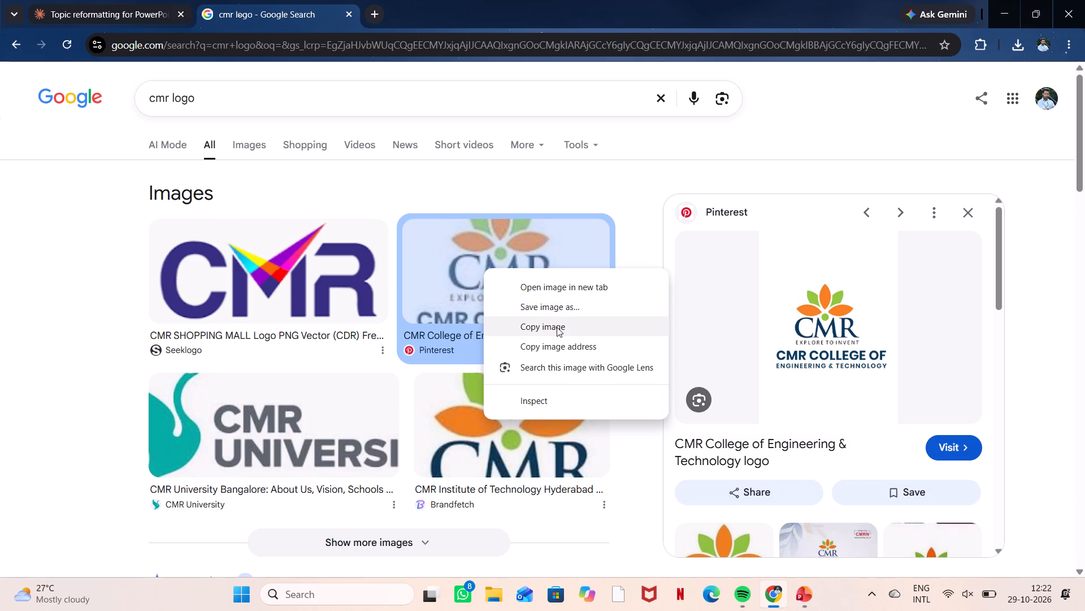
{"action": "left_click", "coordinate": [557, 327]}
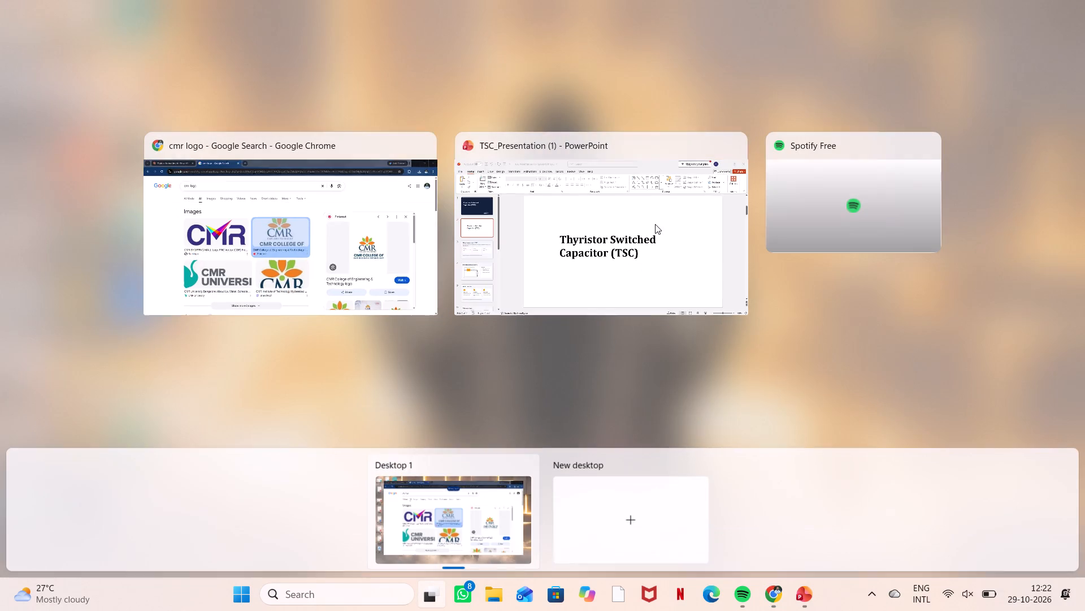
Switch to PowerPoint, paste the copied logo onto slide 2 and place it just inside the slide's upper-left corner.
{"action": "left_click", "coordinate": [570, 275]}
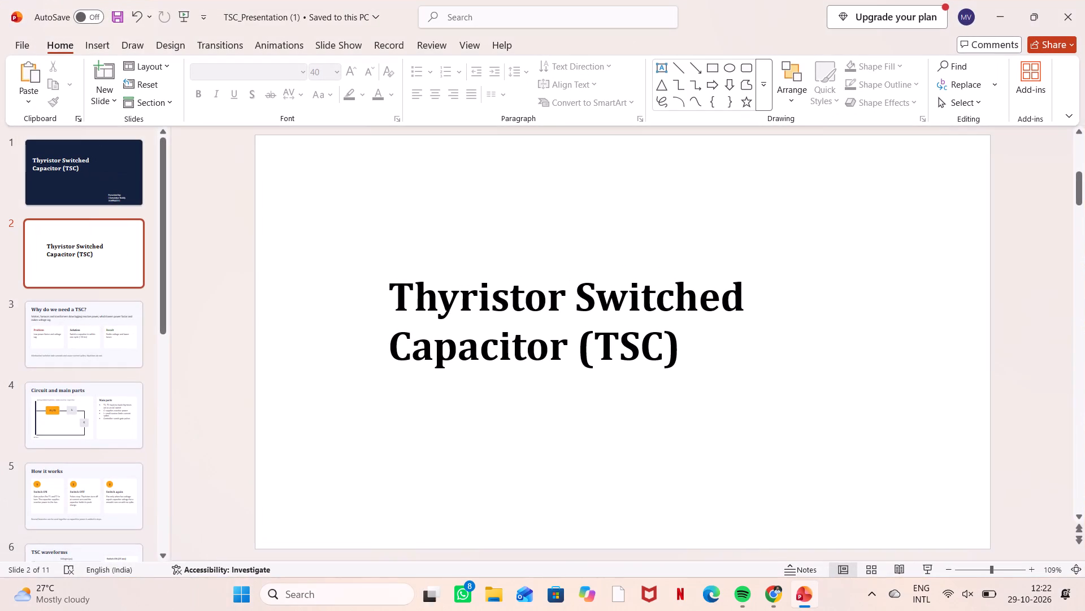
{"action": "key", "text": "ctrl+v"}
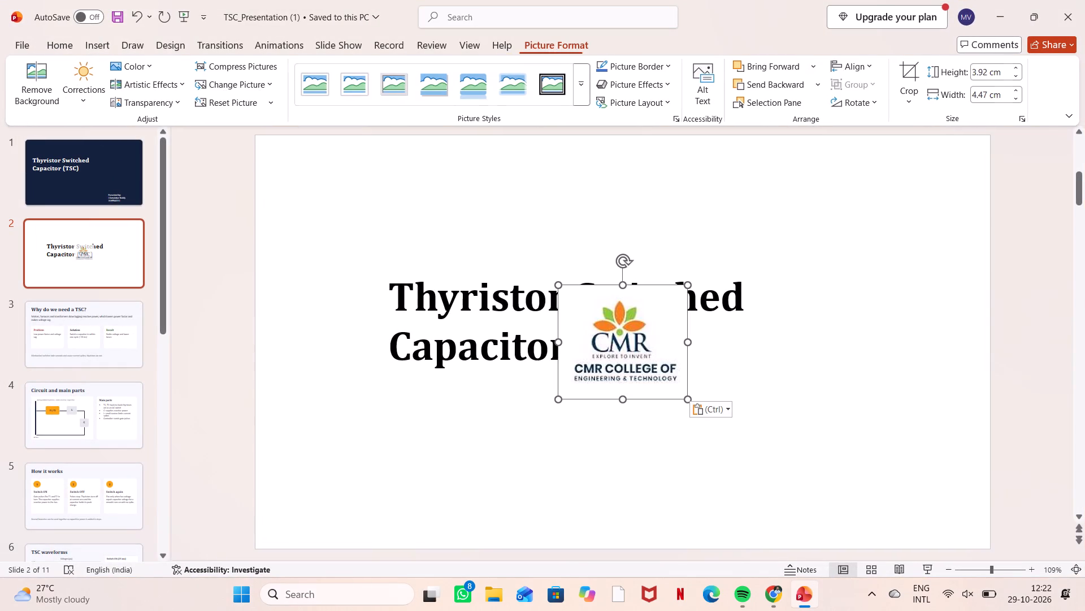
{"action": "left_click_drag", "start_coordinate": [664, 350], "coordinate": [234, 191]}
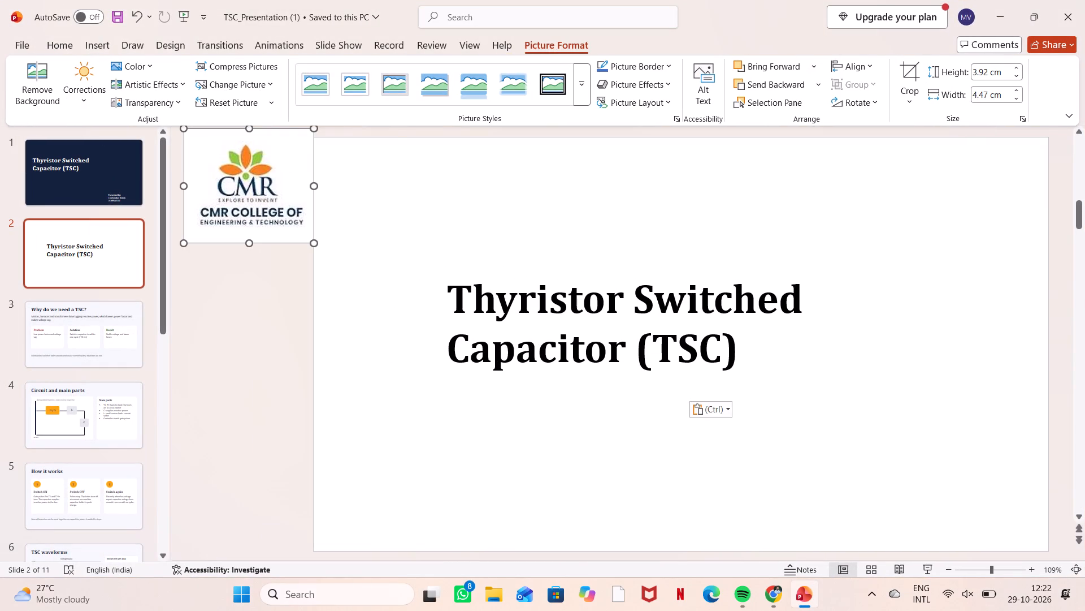
{"action": "left_click_drag", "start_coordinate": [306, 198], "coordinate": [448, 213]}
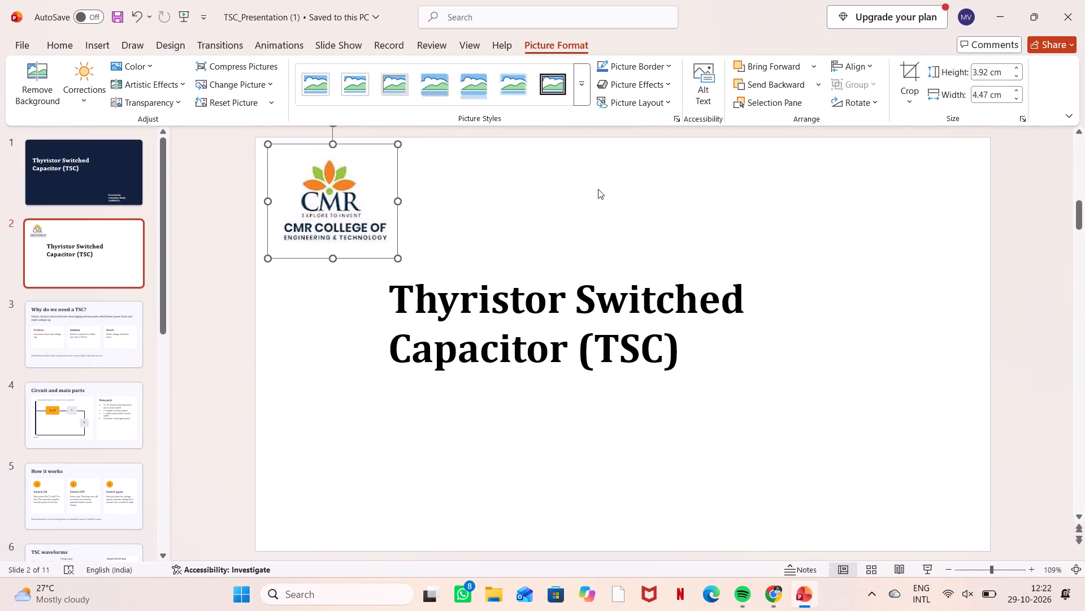
{"action": "left_click", "coordinate": [598, 189]}
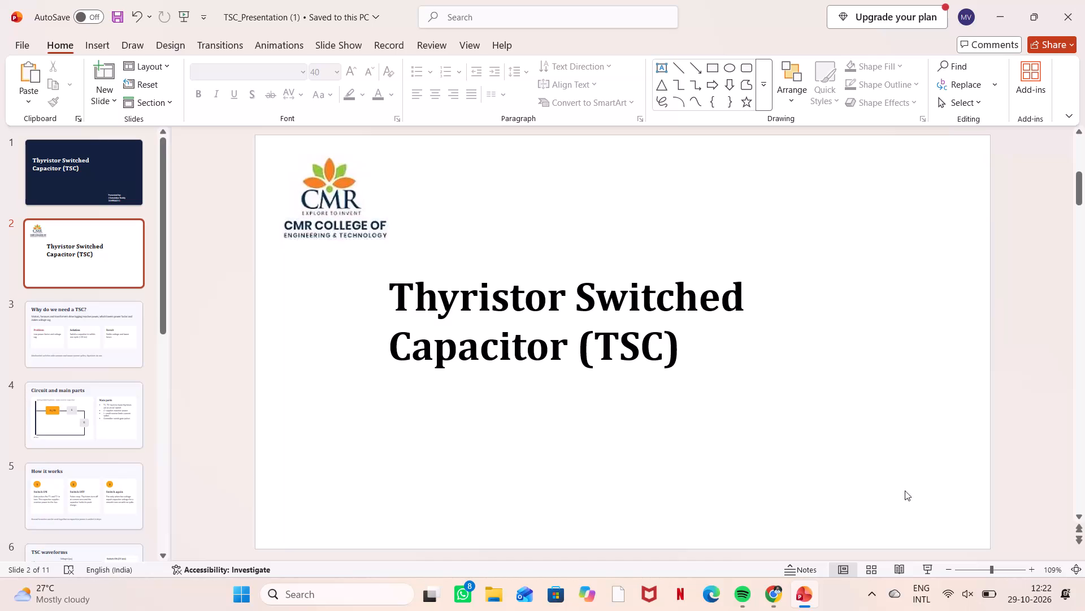
Add a text box reading "Presented by:" near the lower-right corner of slide 2.
{"action": "double_click", "coordinate": [893, 485]}
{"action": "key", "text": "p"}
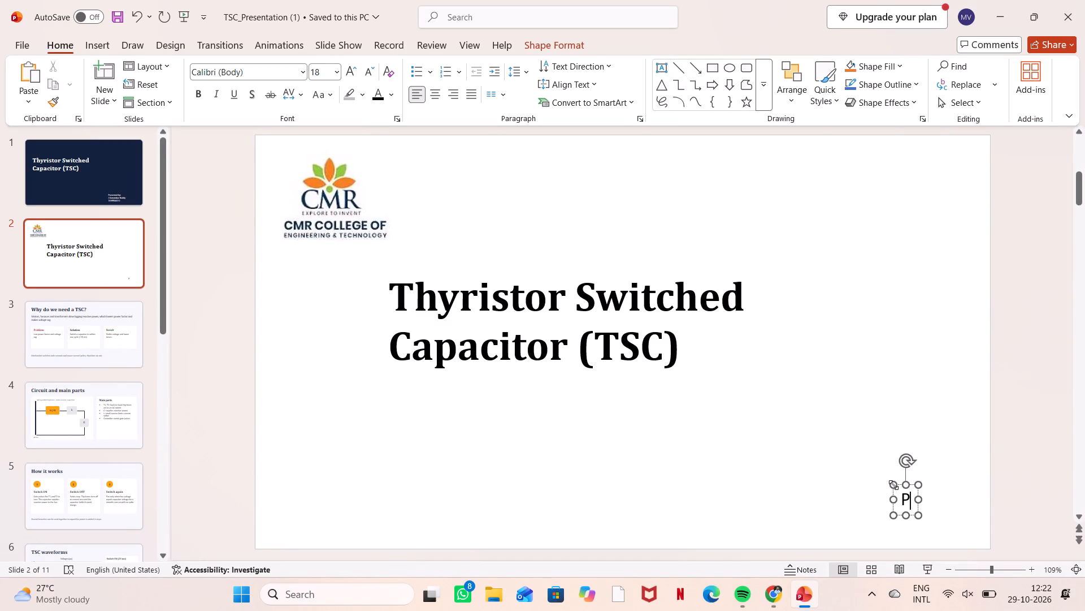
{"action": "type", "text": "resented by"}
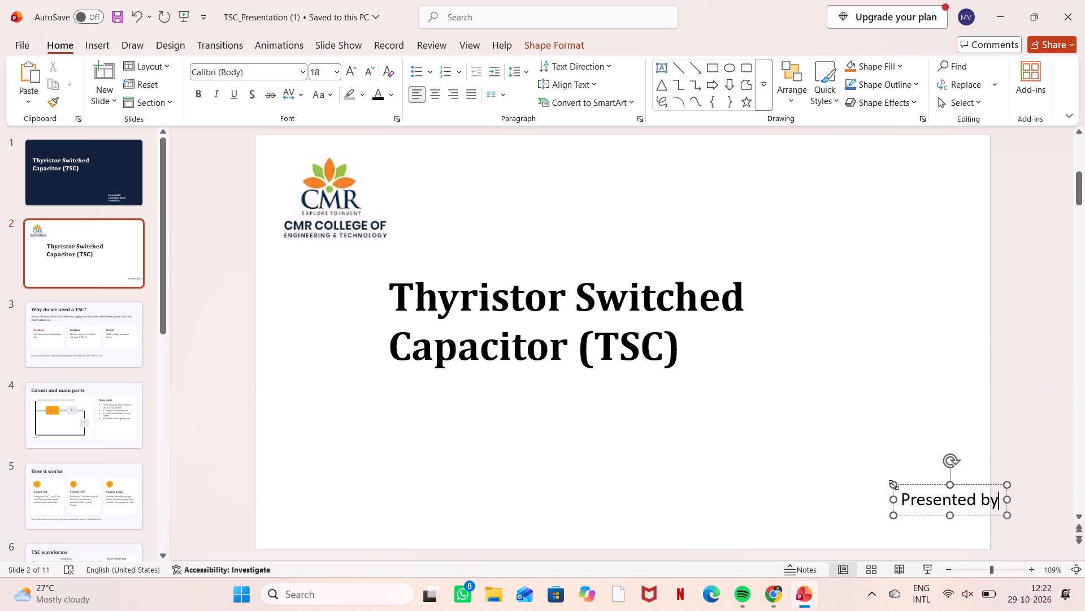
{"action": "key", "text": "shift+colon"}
{"action": "left_click", "coordinate": [880, 475]}
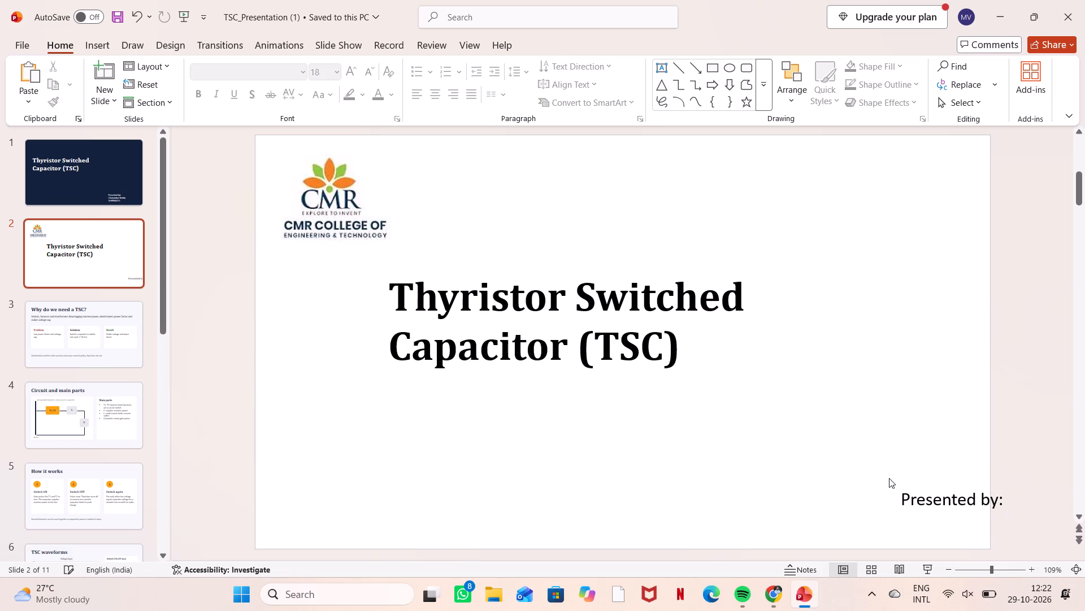
Move the "Presented by:" text box left and slightly up so it lies fully inside the slide.
{"action": "left_click", "coordinate": [916, 490]}
{"action": "right_click_drag", "start_coordinate": [915, 484], "coordinate": [845, 473]}
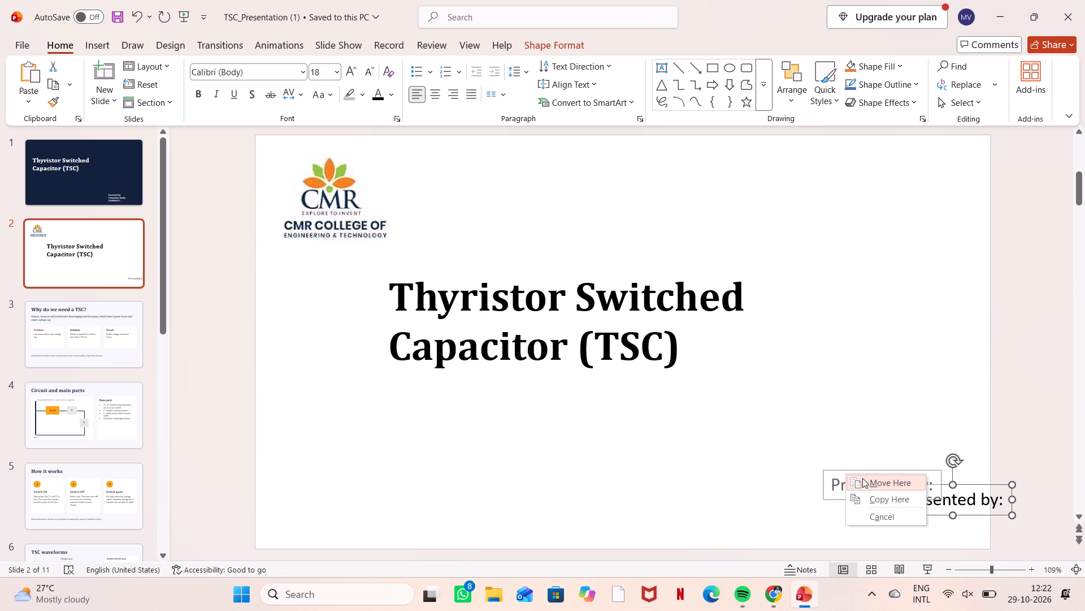
{"action": "left_click", "coordinate": [870, 479]}
Add the presenter's name and roll number on two separate lines below "Presented by:".
{"action": "double_click", "coordinate": [934, 483]}
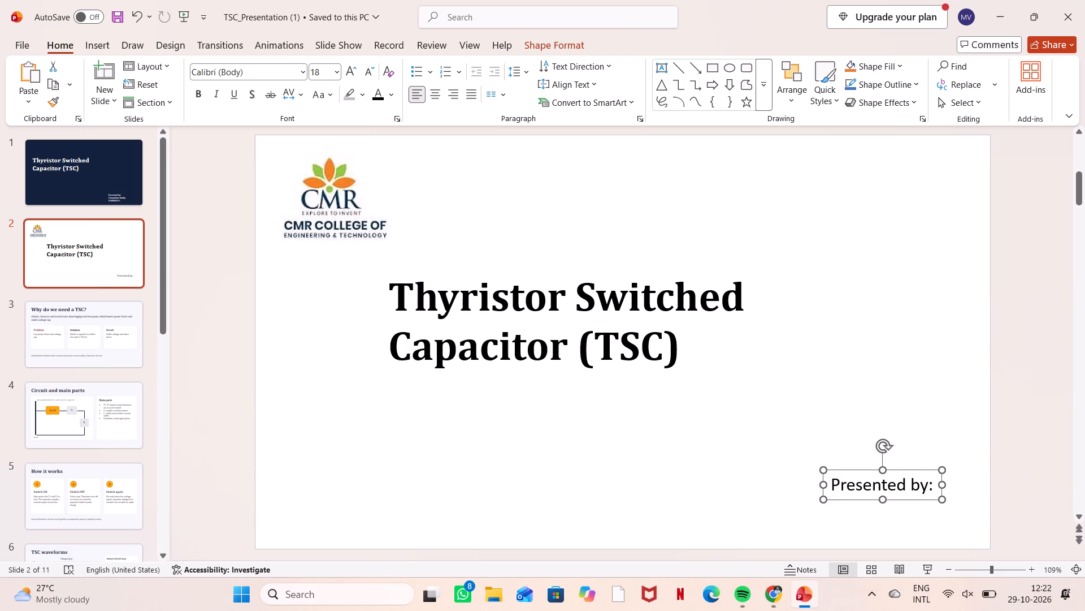
{"action": "key", "text": "Return"}
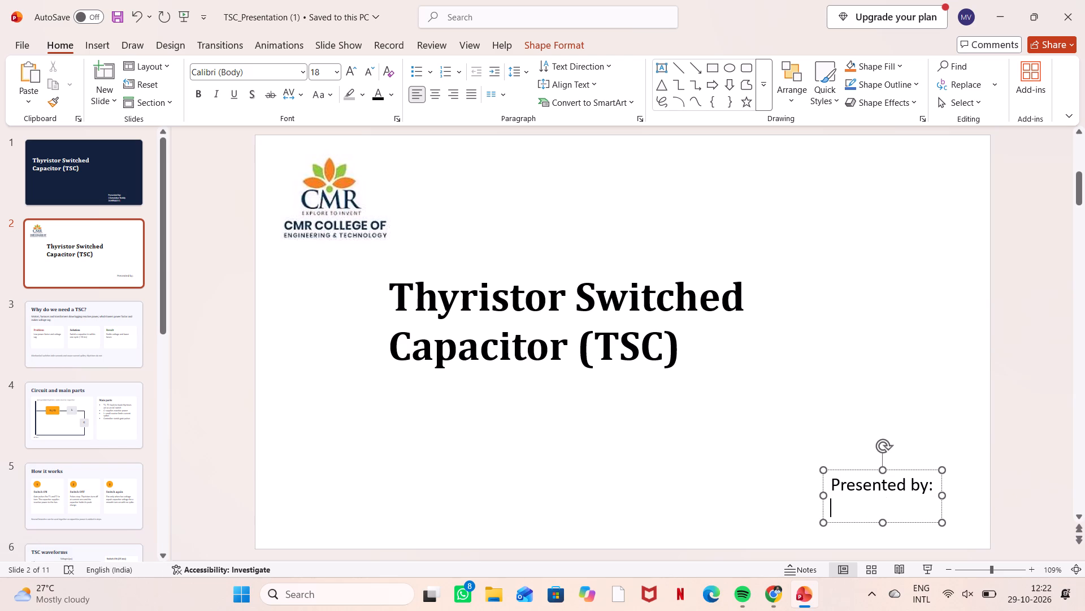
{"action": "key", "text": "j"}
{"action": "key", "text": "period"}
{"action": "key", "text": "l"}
{"action": "key", "text": "BackSpace"}
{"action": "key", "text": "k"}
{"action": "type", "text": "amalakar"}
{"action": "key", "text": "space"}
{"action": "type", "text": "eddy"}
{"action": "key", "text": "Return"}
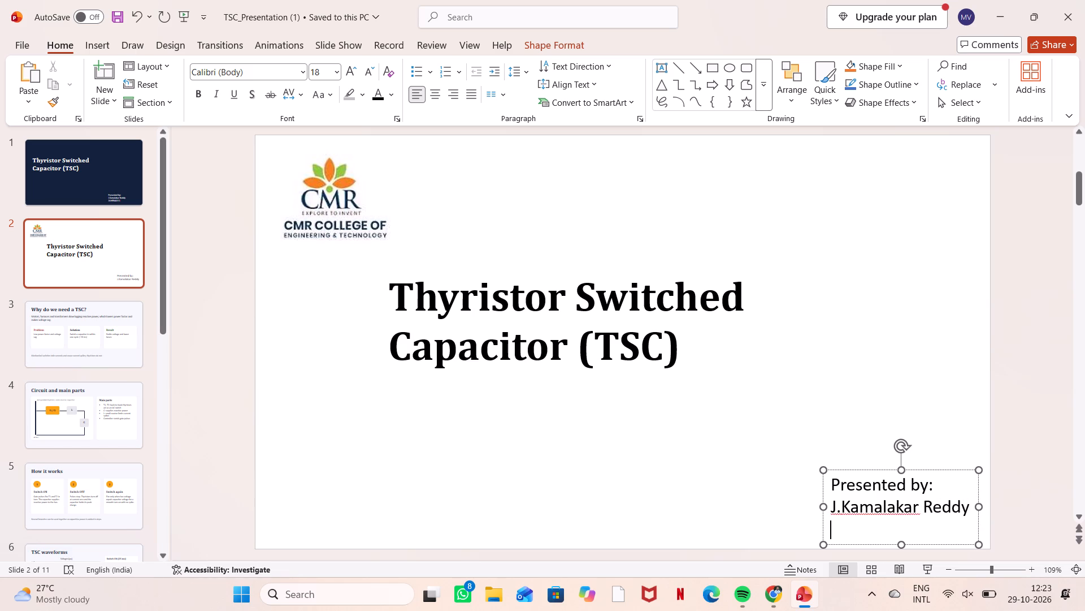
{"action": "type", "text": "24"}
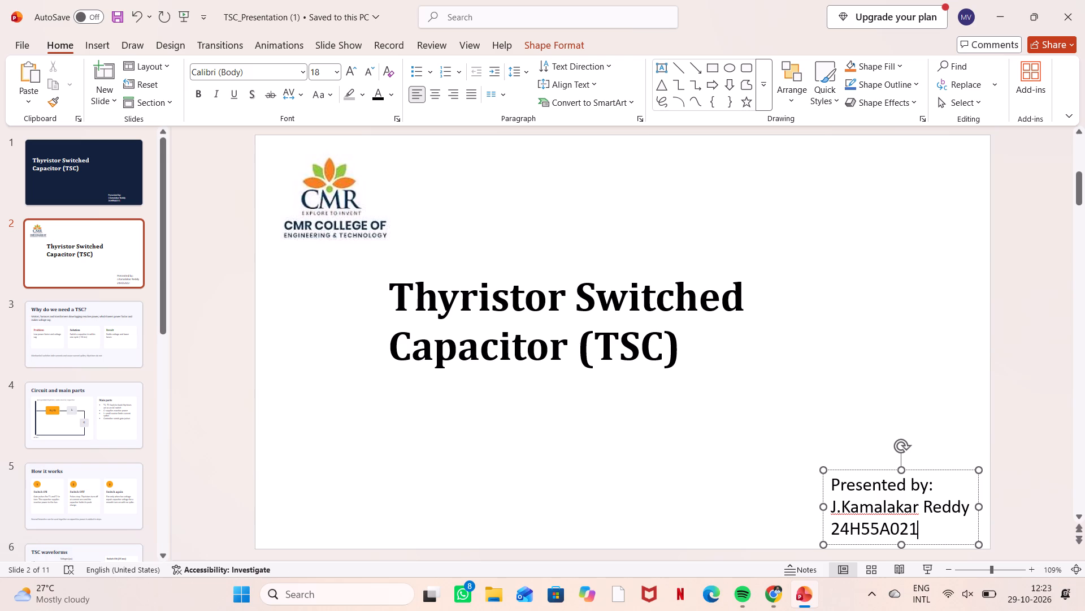
{"action": "left_click", "coordinate": [903, 402]}
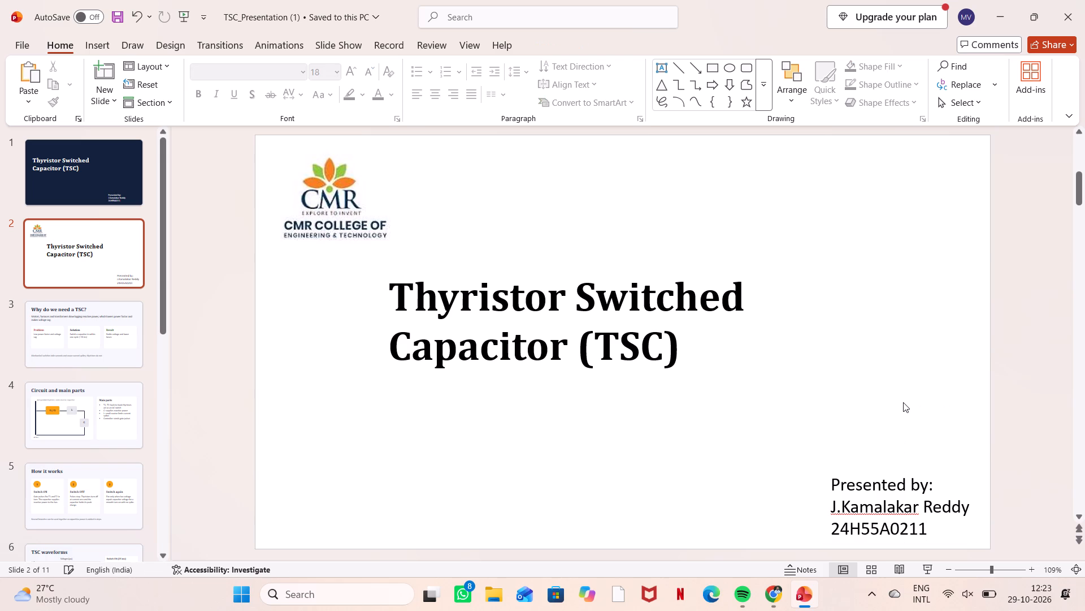
Make the "Presented by:" line on slide 2 bold.
{"action": "triple_click", "coordinate": [834, 479]}
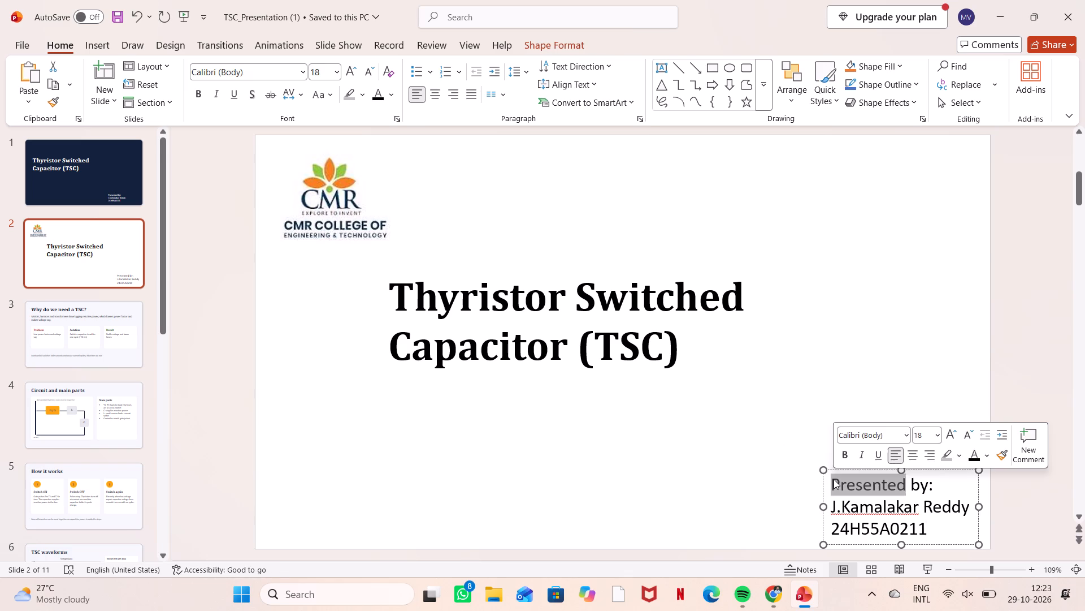
{"action": "left_click", "coordinate": [850, 453]}
{"action": "left_click", "coordinate": [806, 386]}
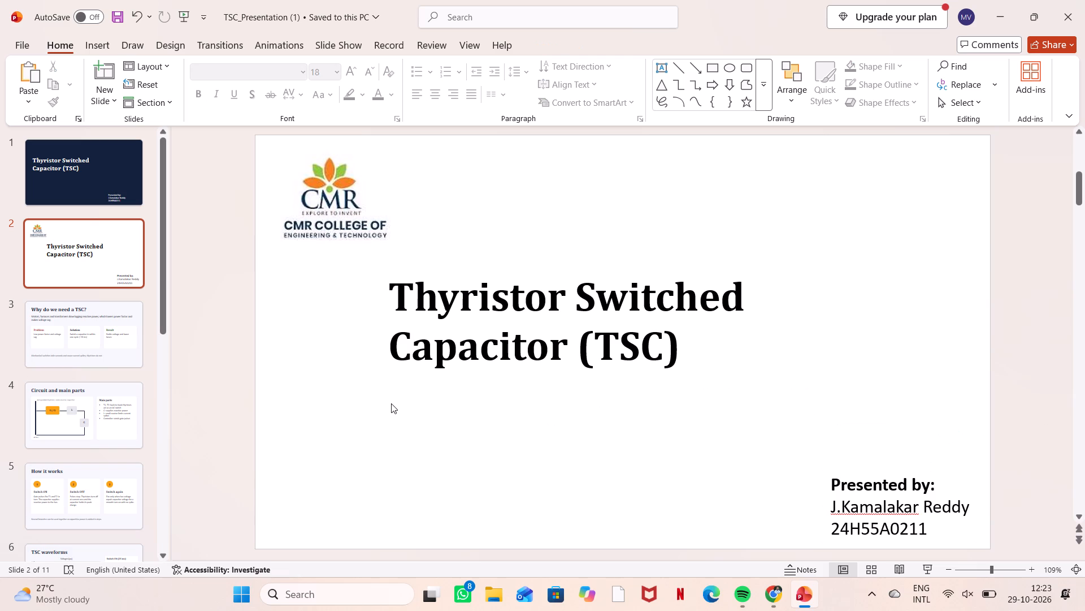
Delete the original dark blue title slide at the start of the presentation.
{"action": "left_click", "coordinate": [107, 156]}
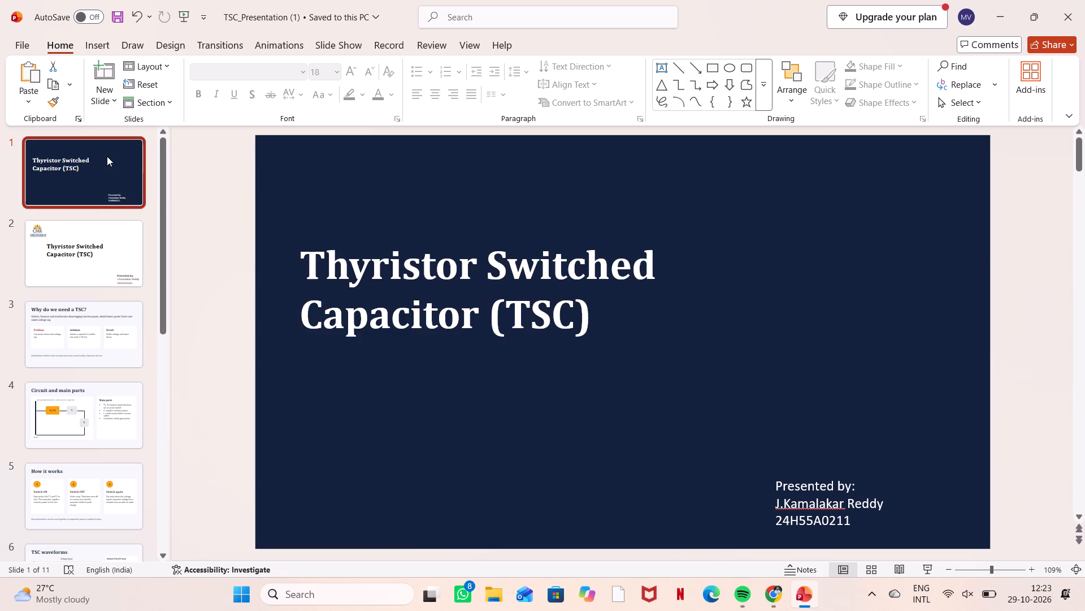
{"action": "key", "text": "Delete"}
Delete the italic note about mechanical switches at the bottom of the "Why do we need a TSC?" slide.
{"action": "left_click", "coordinate": [88, 244]}
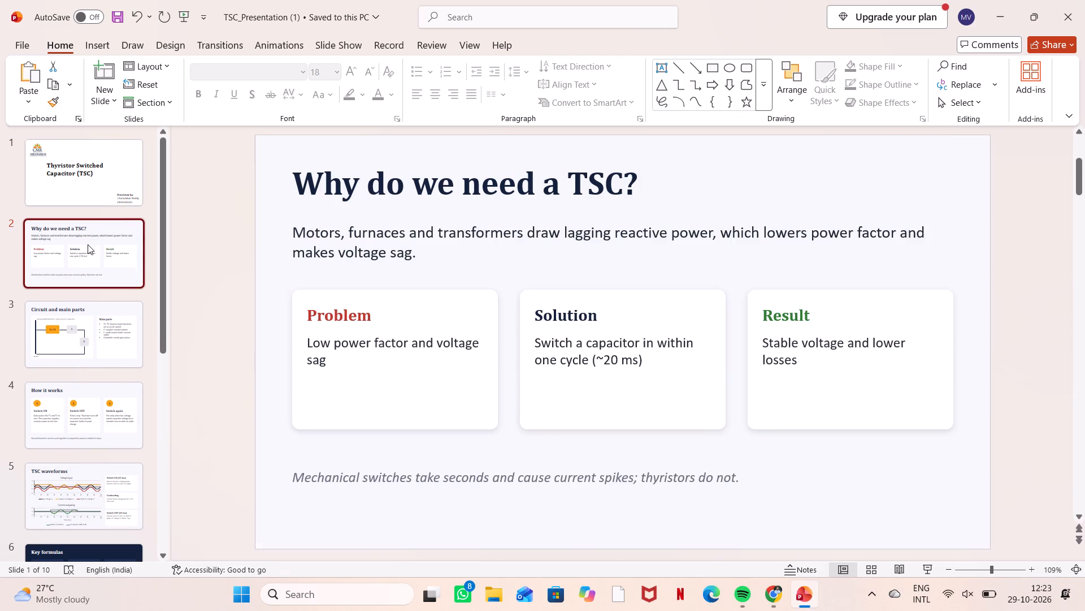
{"action": "triple_click", "coordinate": [334, 475]}
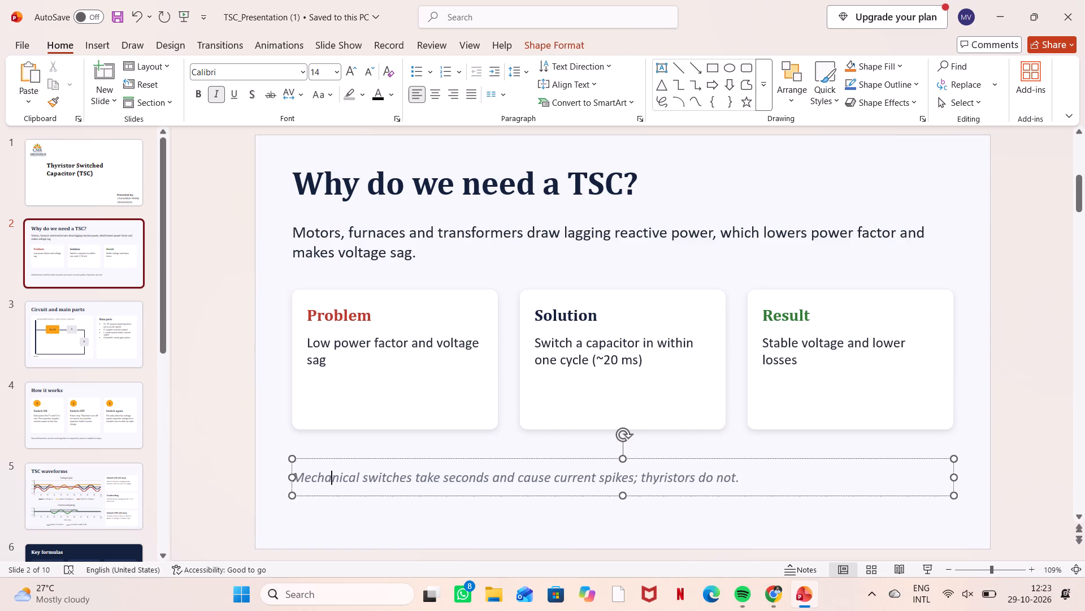
{"action": "left_click", "coordinate": [334, 475]}
{"action": "triple_click", "coordinate": [334, 475]}
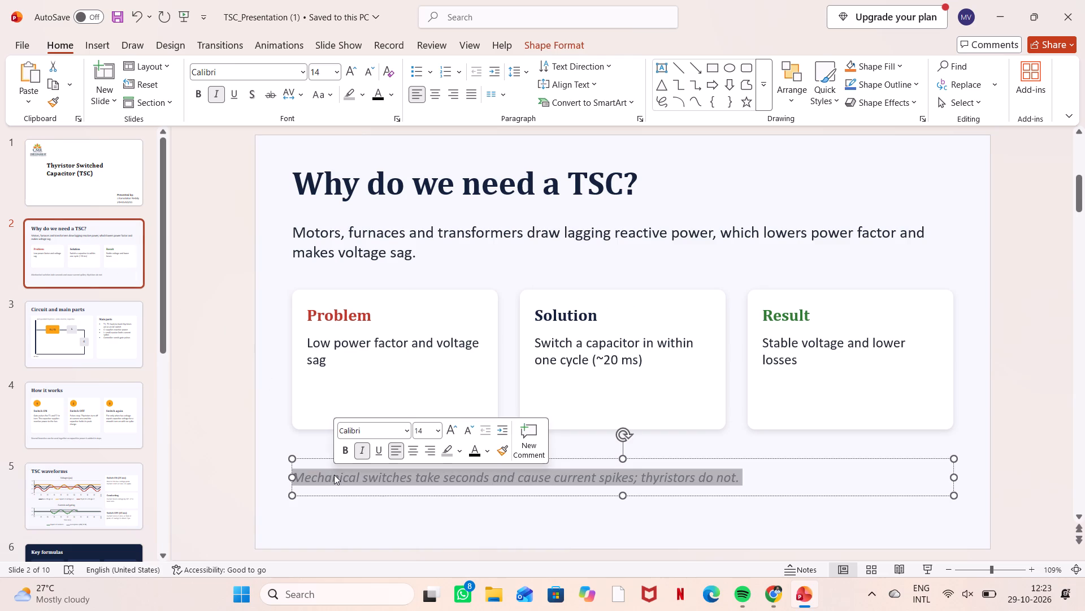
{"action": "key", "text": "Delete"}
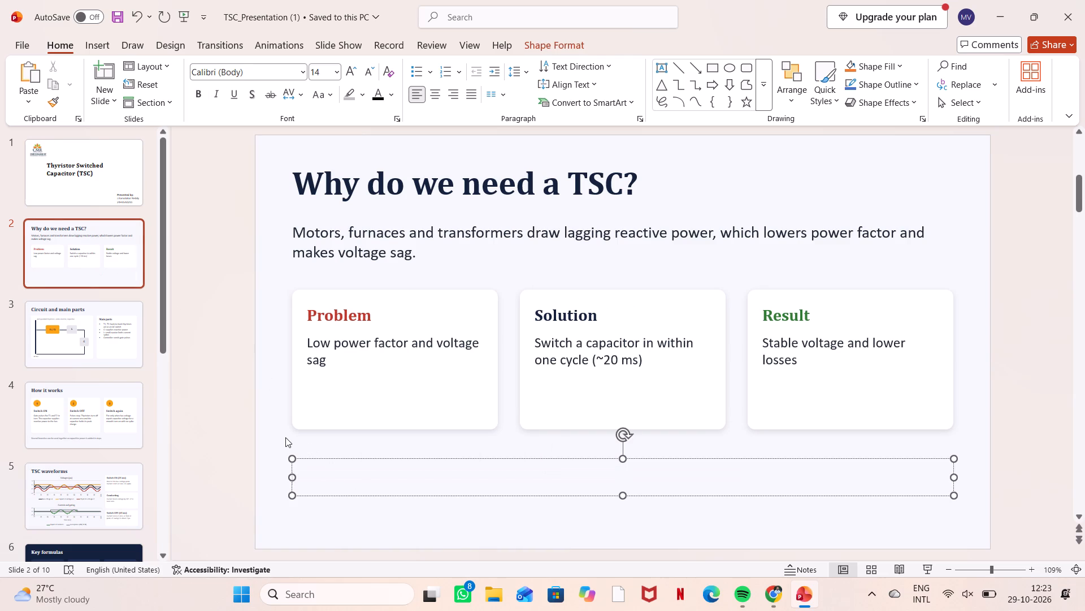
{"action": "left_click", "coordinate": [285, 437]}
Delete the italic note about several branches at the bottom of the "How it works" slide.
{"action": "left_click", "coordinate": [112, 348]}
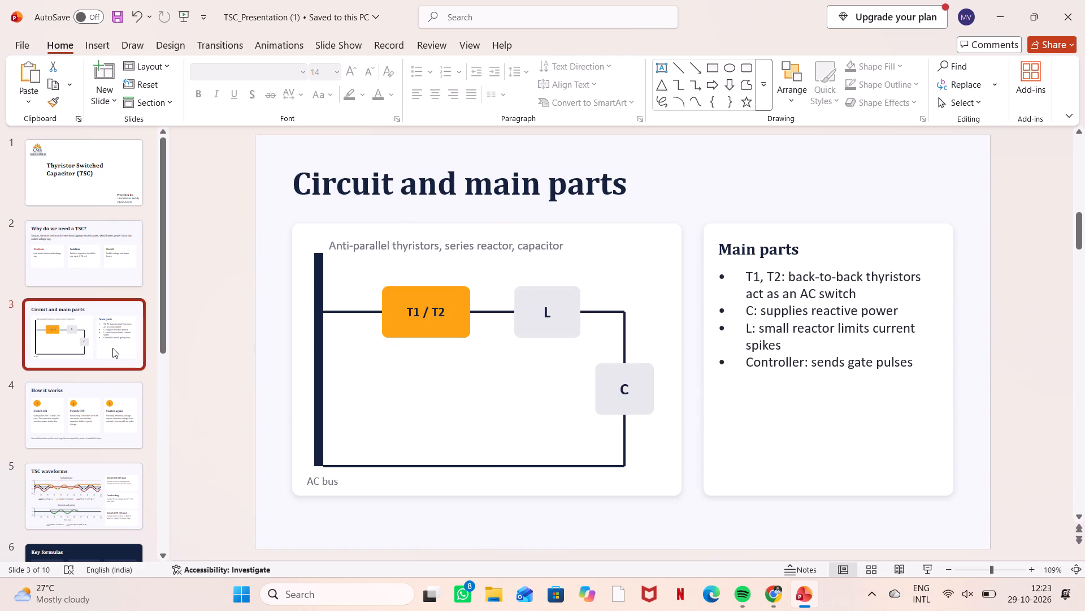
{"action": "left_click", "coordinate": [101, 424]}
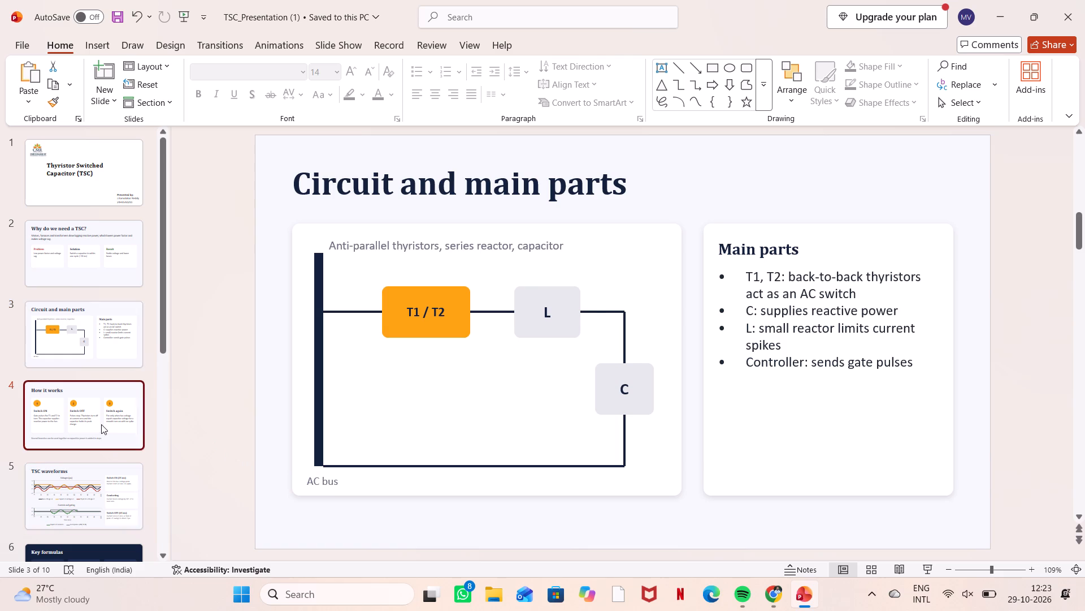
{"action": "triple_click", "coordinate": [309, 488]}
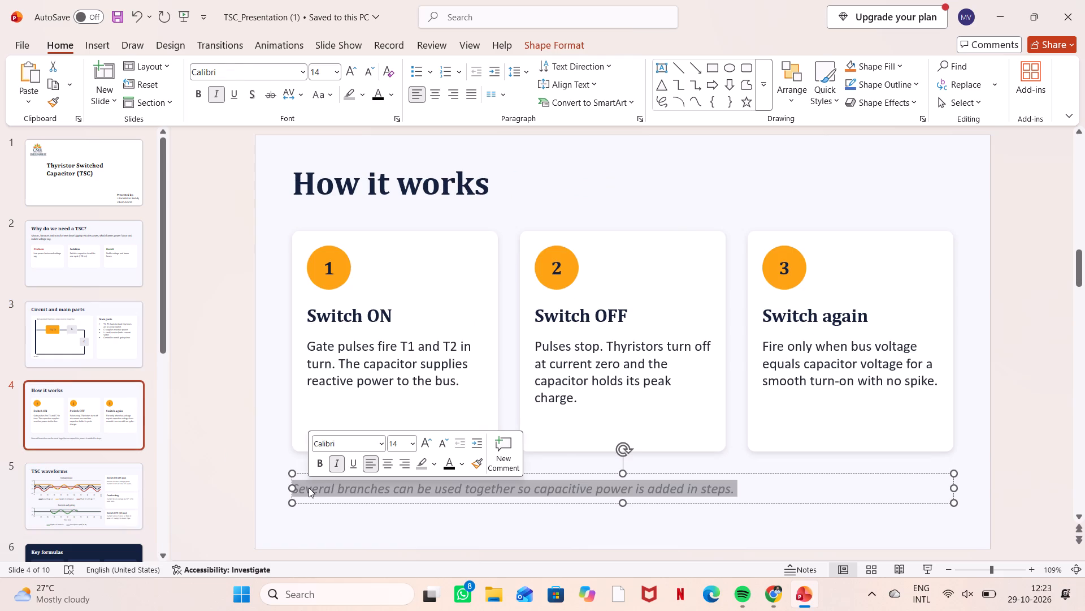
{"action": "key", "text": "Delete"}
Delete the "Per unit" note at the bottom of the "Switch-on transient depends on firing angle" slide.
{"action": "left_click", "coordinate": [114, 475]}
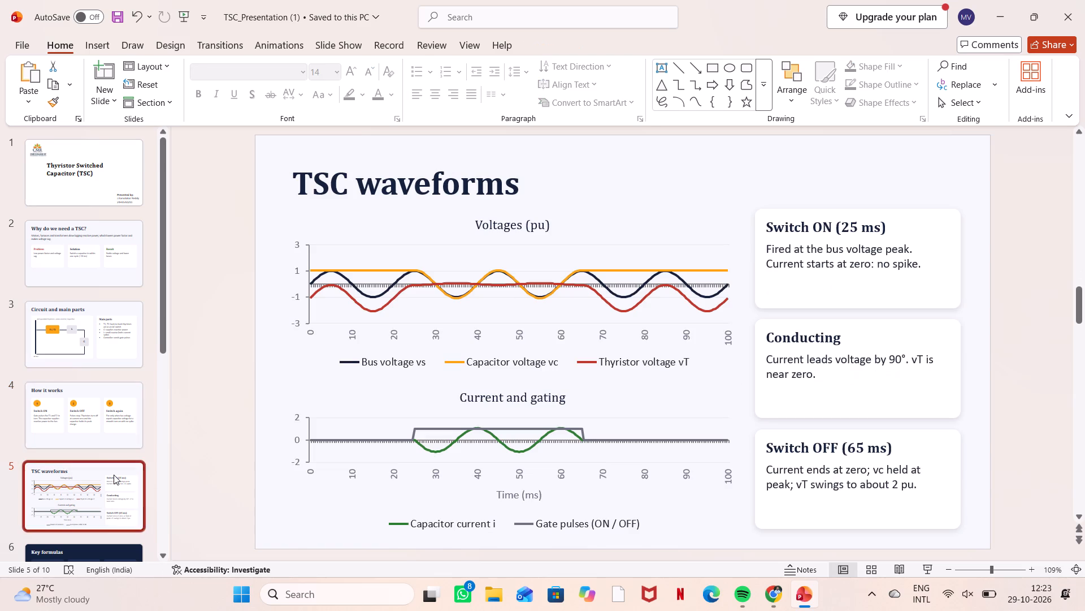
{"action": "scroll", "coordinate": [114, 475], "scroll_direction": "down", "scroll_amount": 4}
{"action": "left_click", "coordinate": [63, 358]}
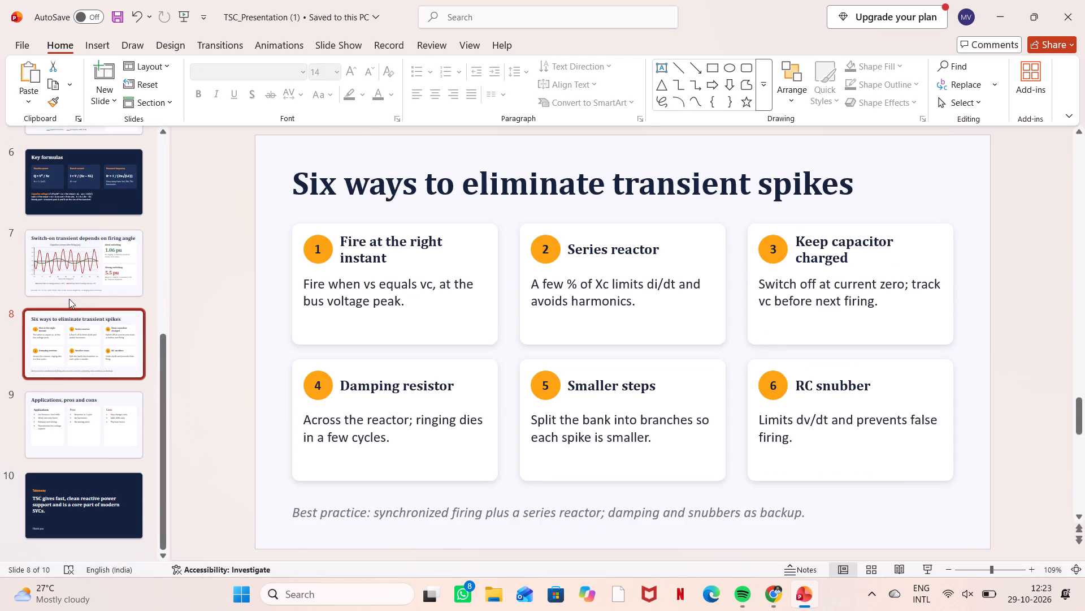
{"action": "left_click", "coordinate": [78, 265]}
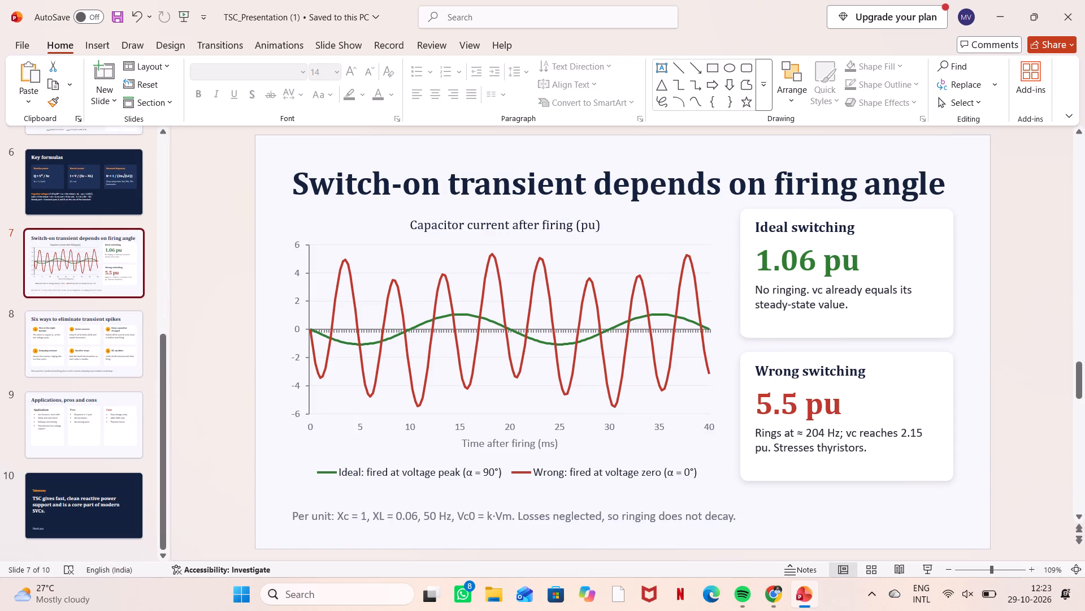
{"action": "triple_click", "coordinate": [322, 510]}
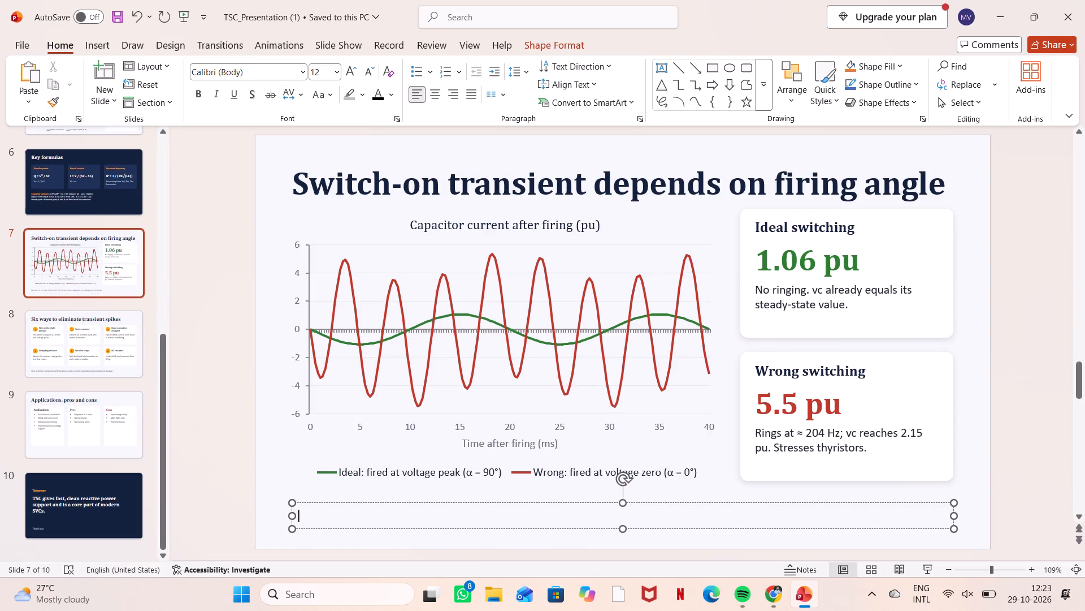
Delete the italic "Best practice" note at the bottom of the "Six ways to eliminate transient spikes" slide.
{"action": "left_click", "coordinate": [105, 274]}
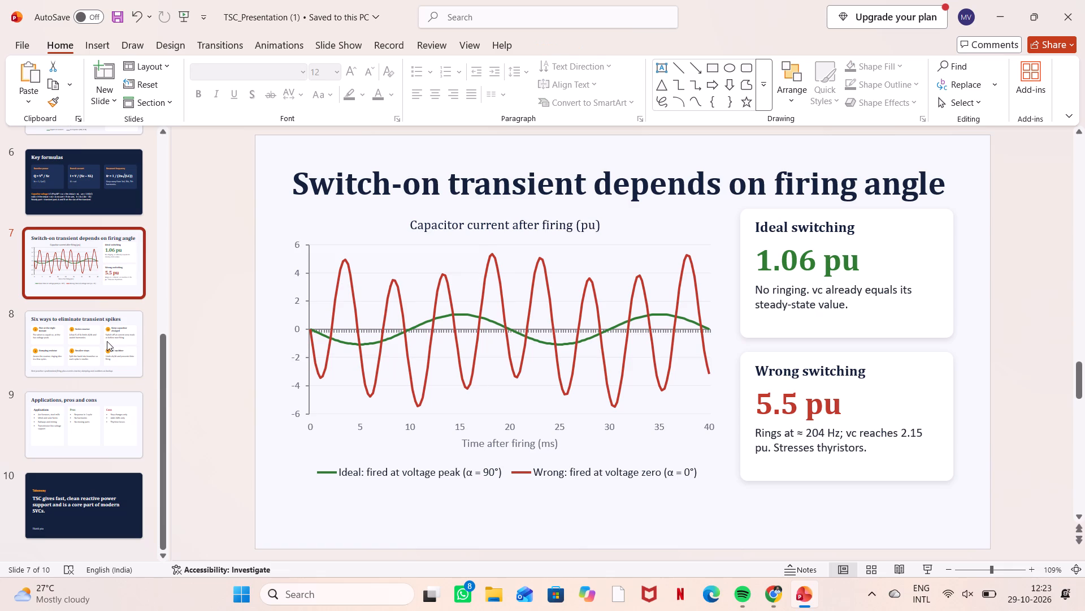
{"action": "left_click", "coordinate": [107, 341]}
{"action": "triple_click", "coordinate": [319, 515]}
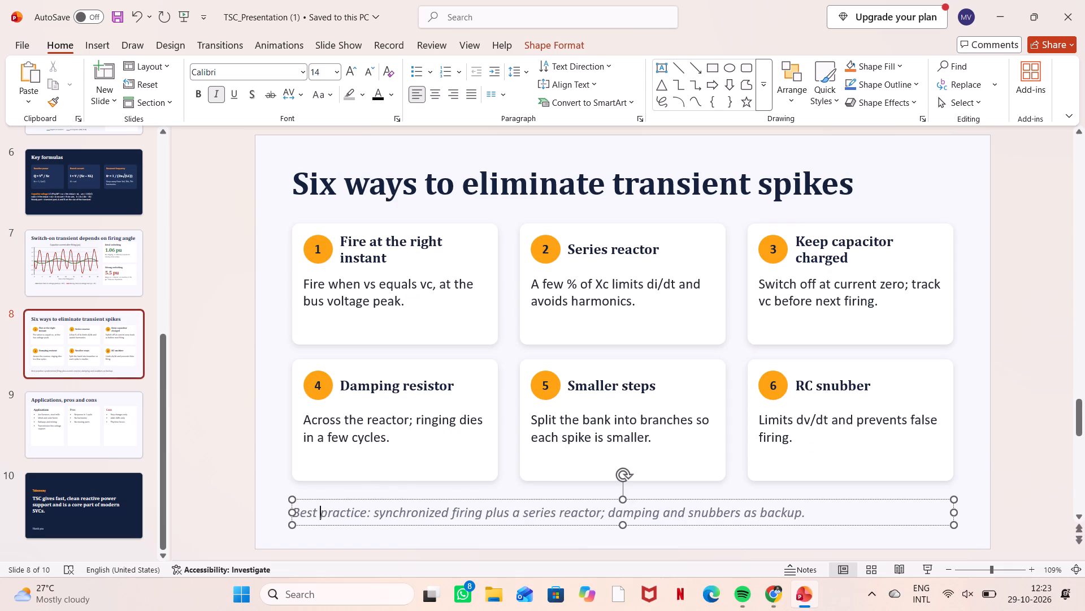
{"action": "key", "text": "Delete"}
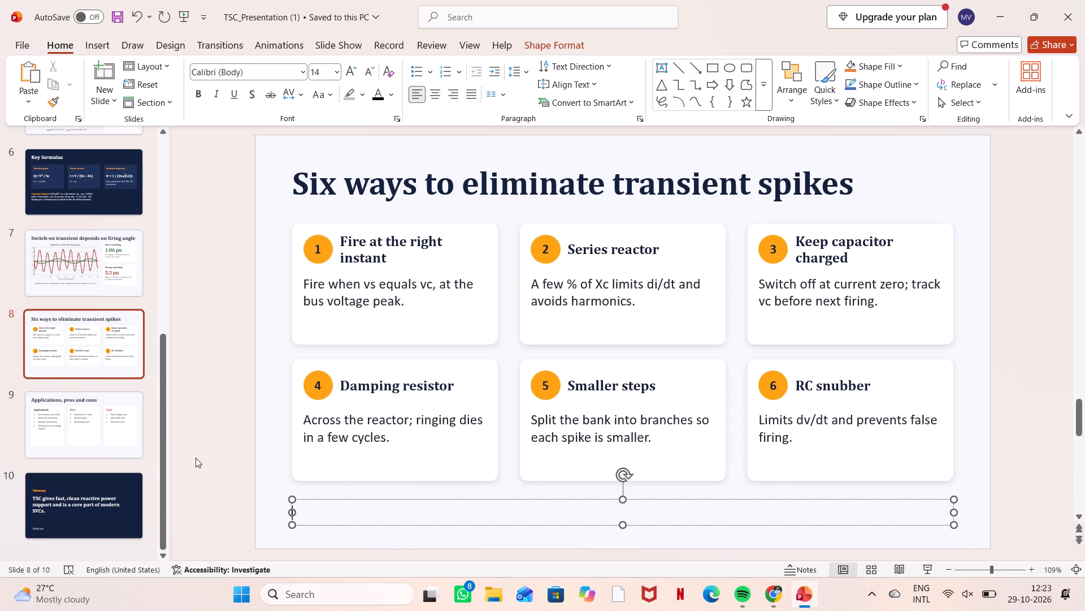
Delete the dark blue "Takeaway" closing slide at the end of the presentation.
{"action": "left_click", "coordinate": [78, 420]}
{"action": "left_click", "coordinate": [90, 518]}
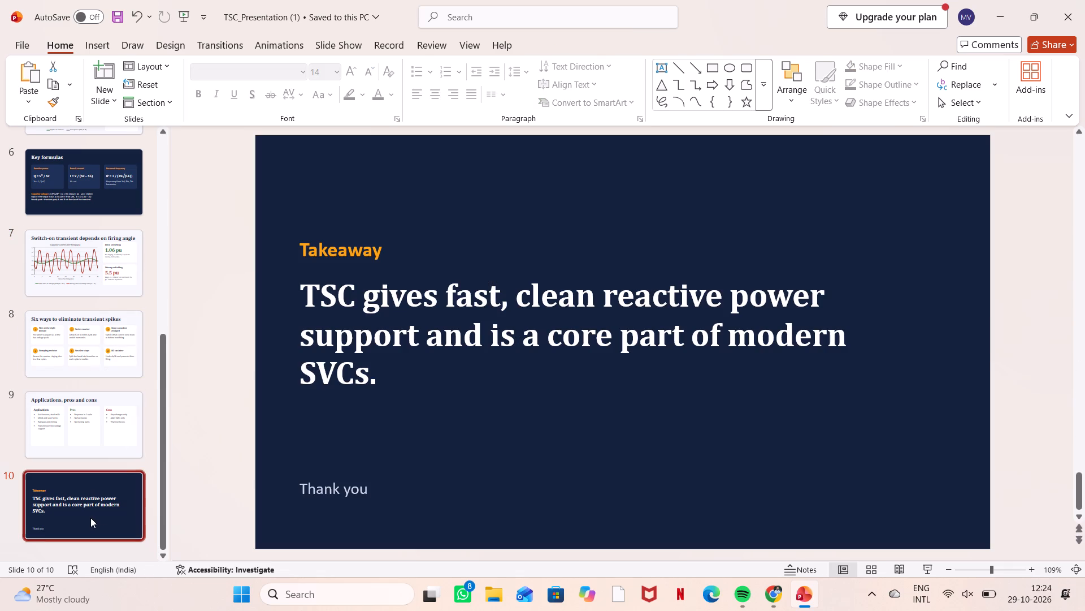
{"action": "key", "text": "Delete"}
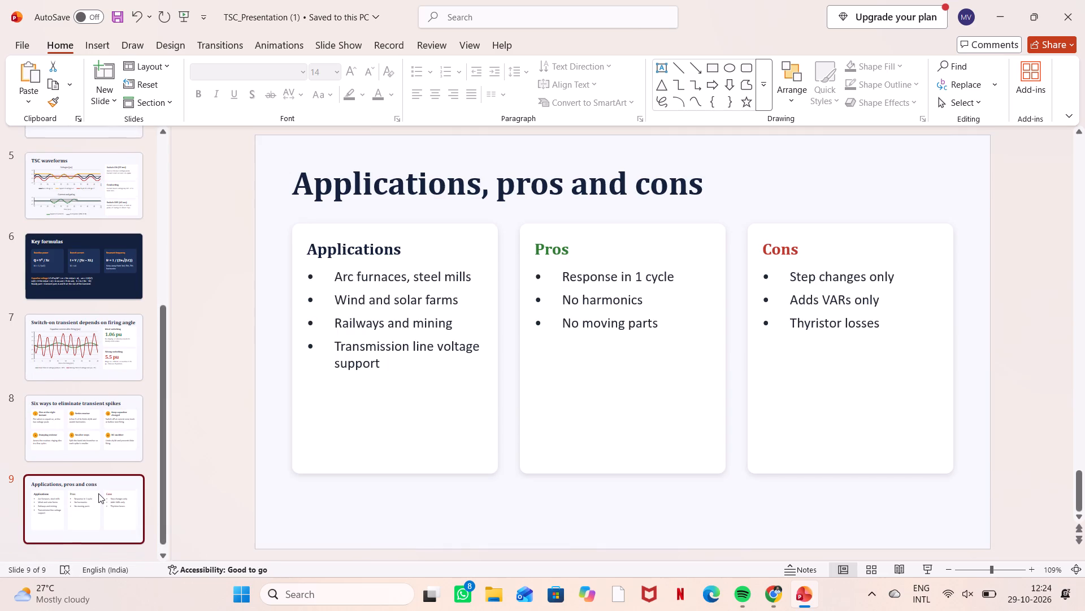
{"action": "left_click", "coordinate": [107, 79]}
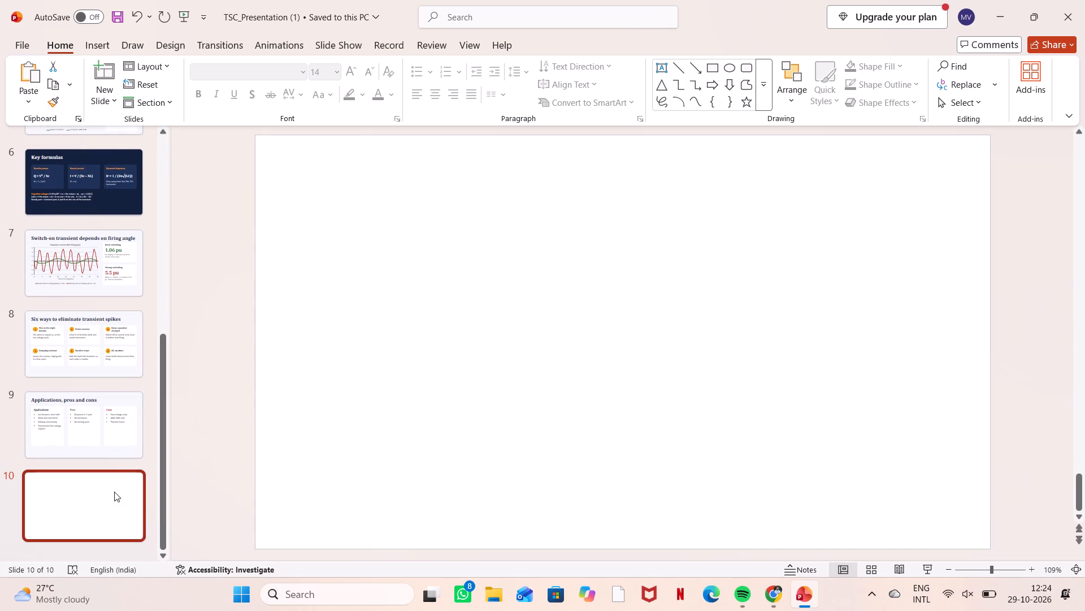
Save a copy of the presentation to the Desktop, named with the student roll number followed by "_FACTS".
{"action": "left_click", "coordinate": [21, 38]}
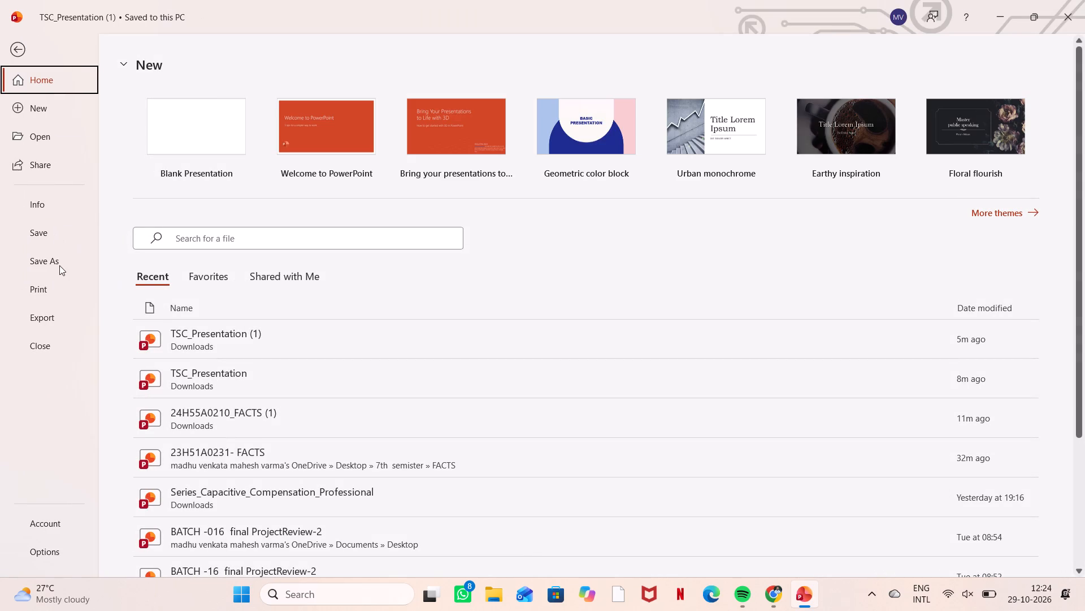
{"action": "left_click", "coordinate": [55, 263]}
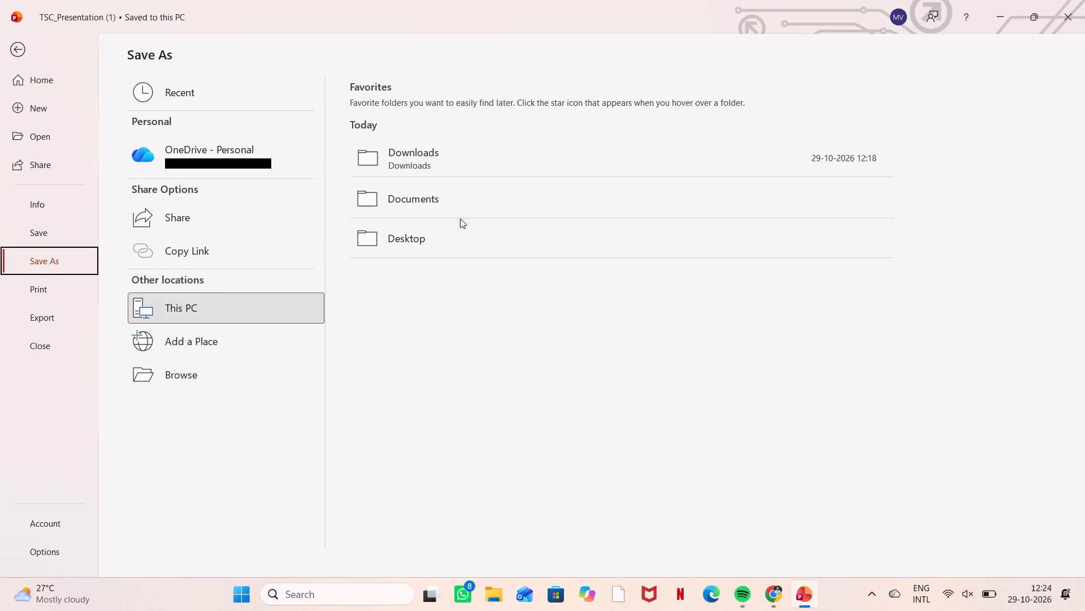
{"action": "left_click", "coordinate": [432, 229]}
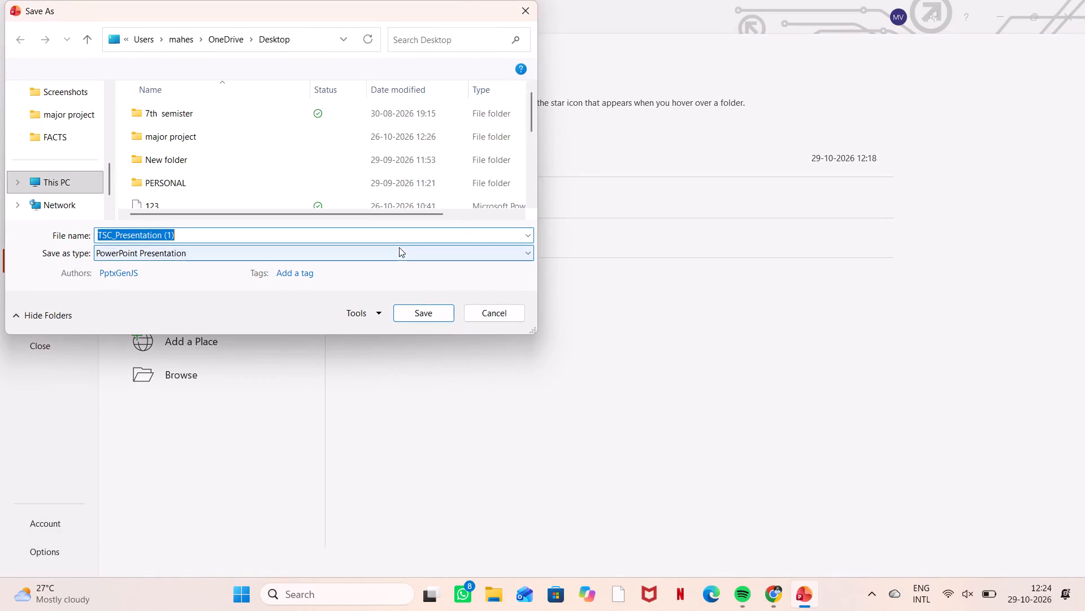
{"action": "double_click", "coordinate": [393, 239]}
{"action": "key", "text": "Delete"}
{"action": "key", "text": "Delete"}
{"action": "key", "text": "Delete"}
{"action": "key", "text": "Delete"}
{"action": "key", "text": "Delete"}
{"action": "key", "text": "Delete"}
{"action": "key", "text": "Delete"}
{"action": "key", "text": "Delete"}
{"action": "key", "text": "Delete"}
{"action": "key", "text": "Delete"}
{"action": "key", "text": "Delete"}
{"action": "key", "text": "Delete"}
{"action": "key", "text": "Delete"}
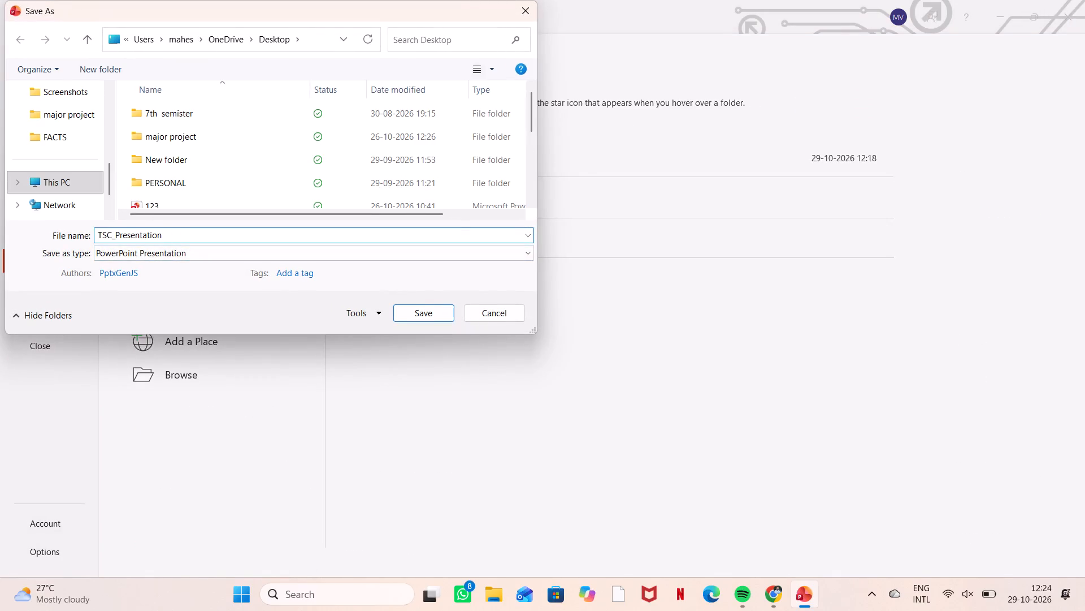
{"action": "key", "text": "BackSpace"}
{"action": "key", "text": "BackSpace"}
{"action": "key", "text": "BackSpace"}
{"action": "key", "text": "BackSpace"}
{"action": "key", "text": "BackSpace"}
{"action": "key", "text": "BackSpace"}
{"action": "key", "text": "BackSpace"}
{"action": "key", "text": "BackSpace"}
{"action": "key", "text": "BackSpace"}
{"action": "key", "text": "BackSpace"}
{"action": "key", "text": "BackSpace"}
{"action": "key", "text": "BackSpace"}
{"action": "key", "text": "BackSpace"}
{"action": "key", "text": "BackSpace"}
{"action": "key", "text": "BackSpace"}
{"action": "key", "text": "BackSpace"}
{"action": "key", "text": "BackSpace"}
{"action": "key", "text": "BackSpace"}
{"action": "key", "text": "BackSpace"}
{"action": "key", "text": "BackSpace"}
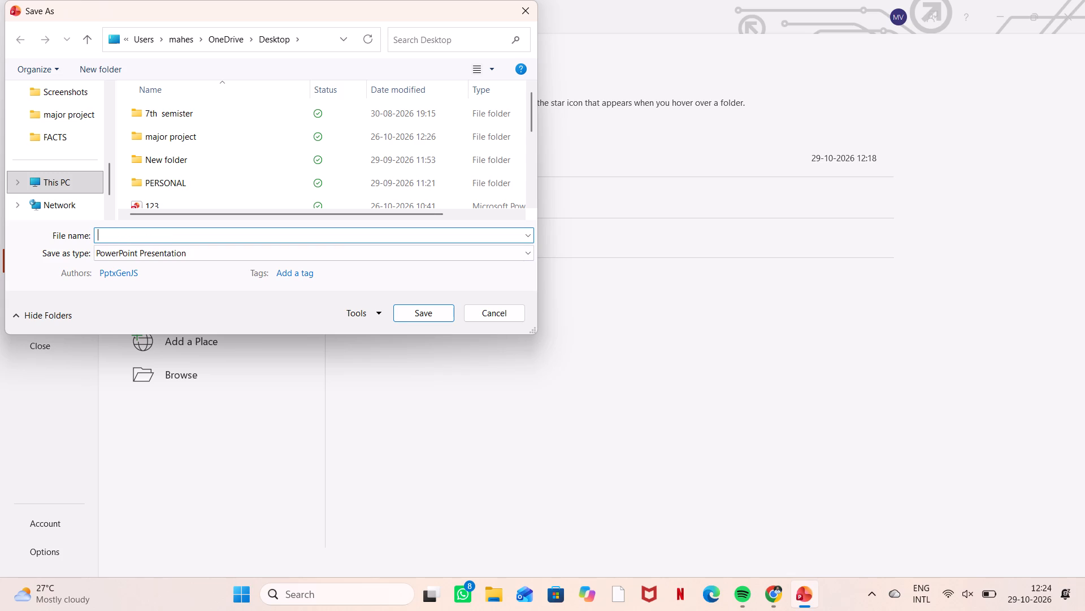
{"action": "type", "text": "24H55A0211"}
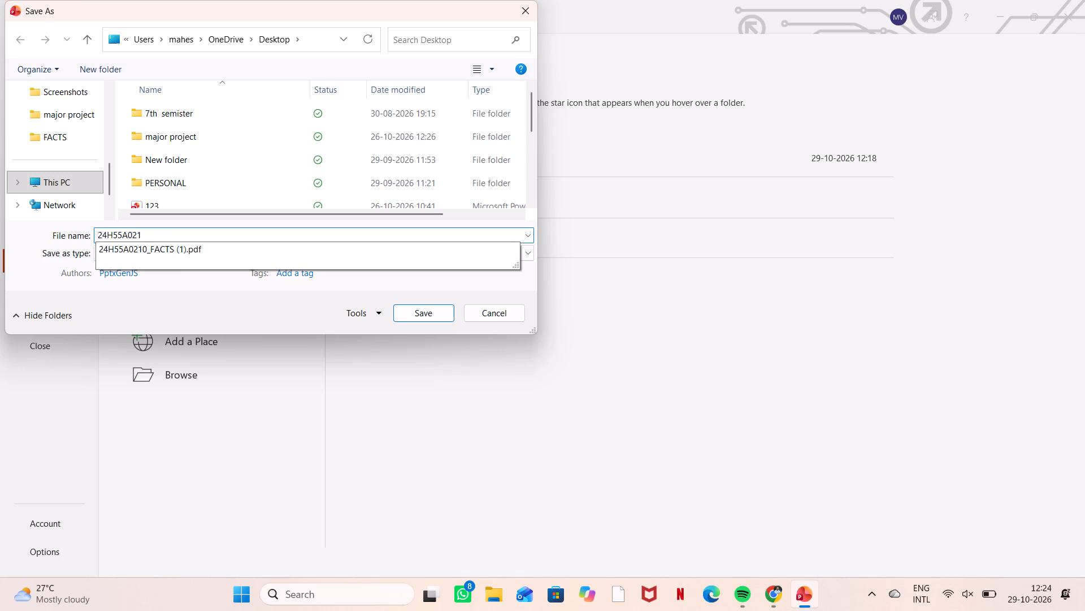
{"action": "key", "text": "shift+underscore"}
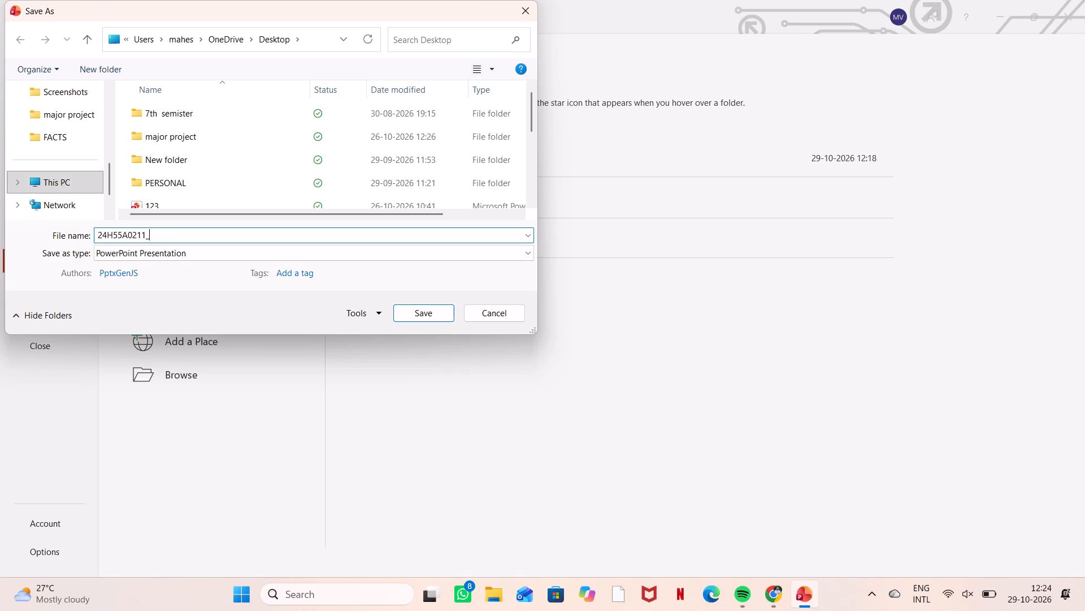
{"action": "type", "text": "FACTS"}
{"action": "left_click", "coordinate": [428, 310]}
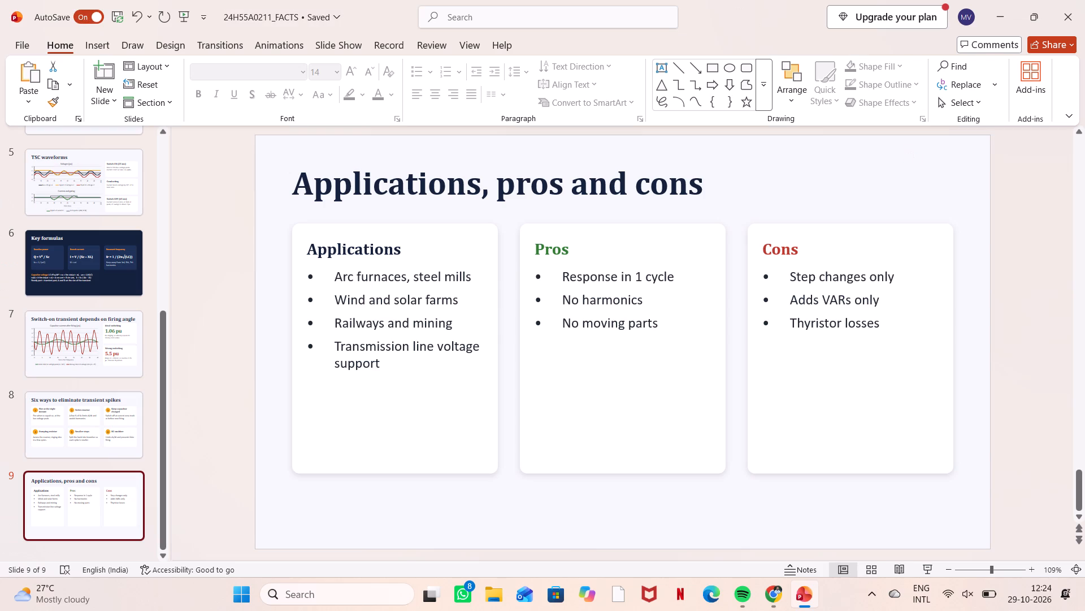
Close the saved presentation.
{"action": "left_click", "coordinate": [1072, 19]}
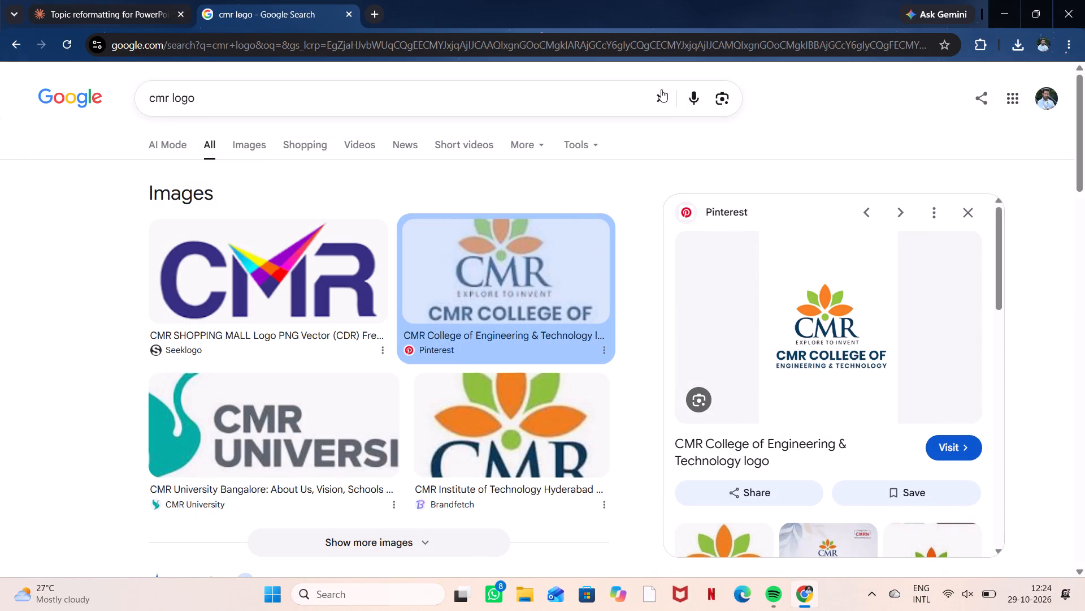
Switch to WhatsApp.
{"action": "left_click", "coordinate": [661, 89]}
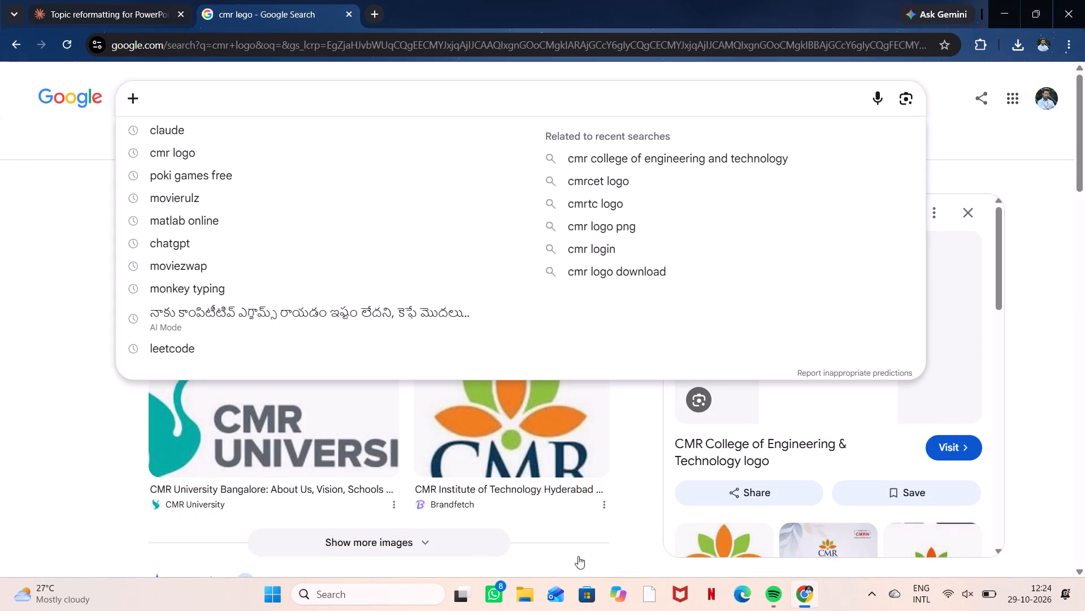
{"action": "left_click", "coordinate": [500, 590]}
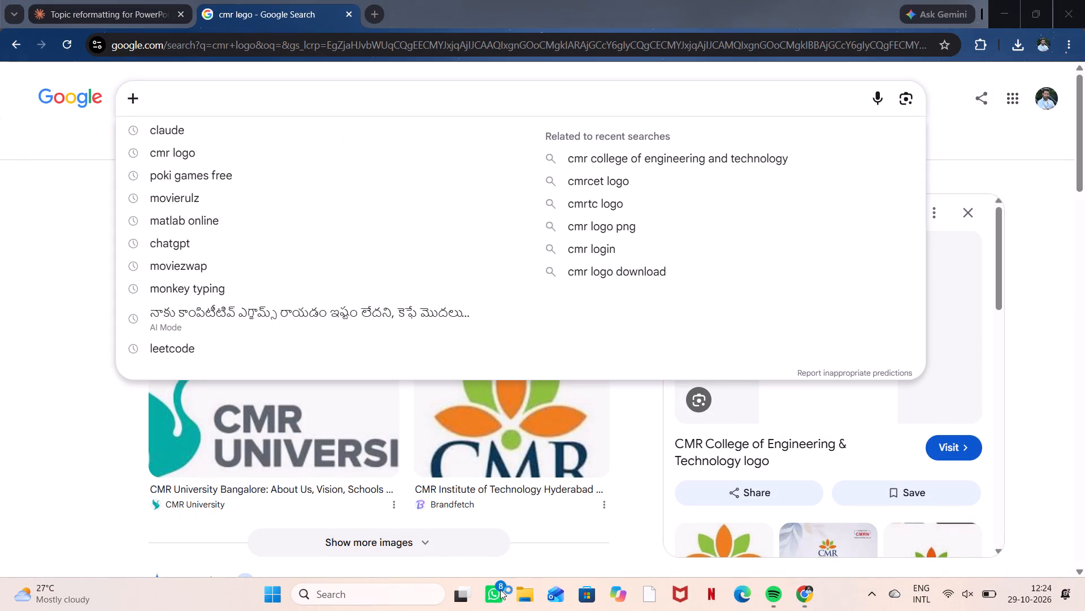
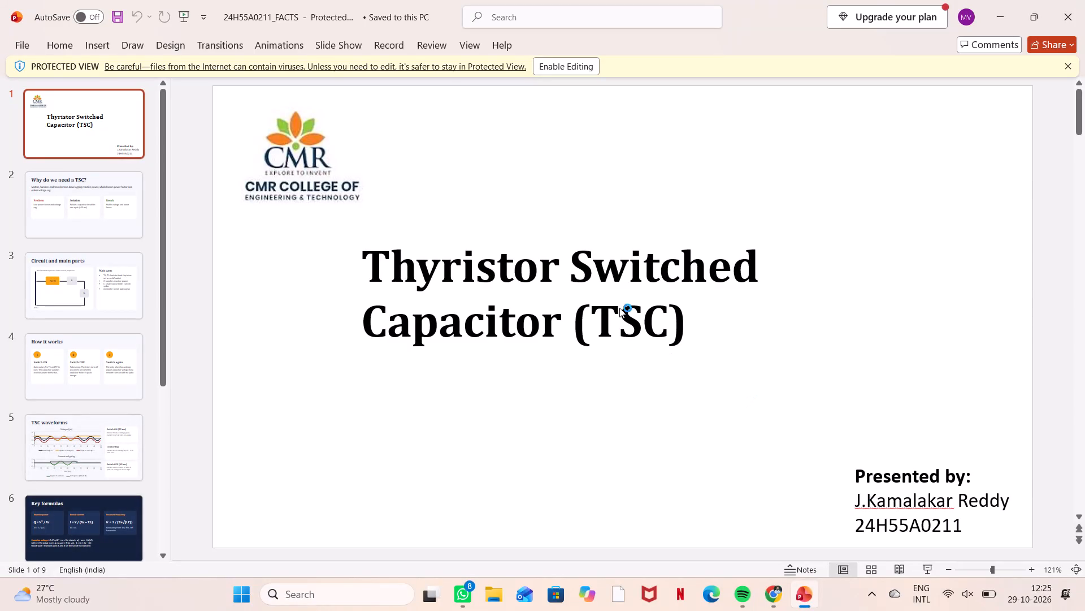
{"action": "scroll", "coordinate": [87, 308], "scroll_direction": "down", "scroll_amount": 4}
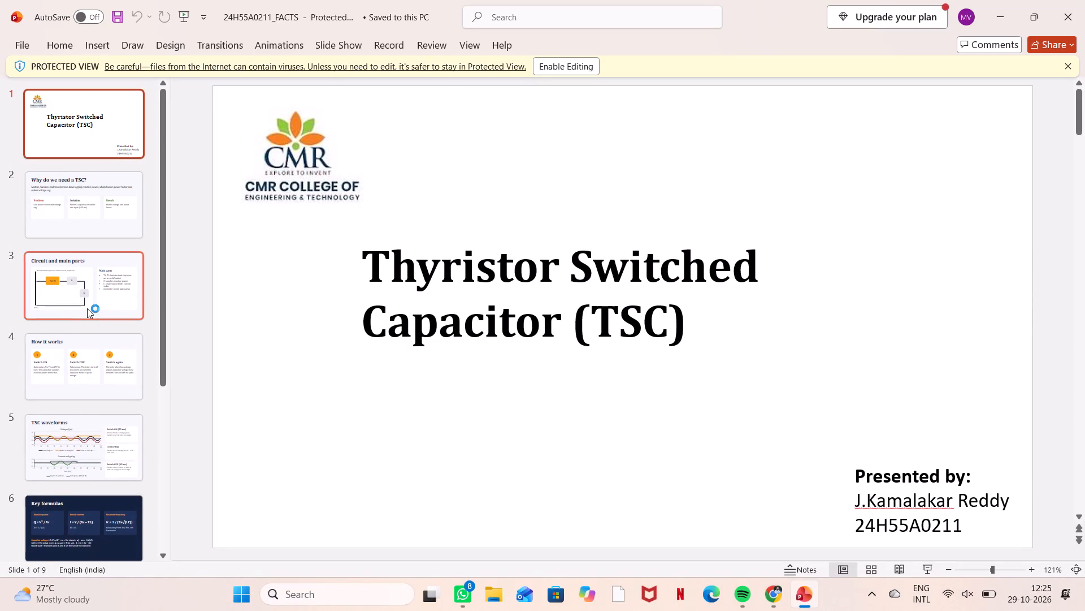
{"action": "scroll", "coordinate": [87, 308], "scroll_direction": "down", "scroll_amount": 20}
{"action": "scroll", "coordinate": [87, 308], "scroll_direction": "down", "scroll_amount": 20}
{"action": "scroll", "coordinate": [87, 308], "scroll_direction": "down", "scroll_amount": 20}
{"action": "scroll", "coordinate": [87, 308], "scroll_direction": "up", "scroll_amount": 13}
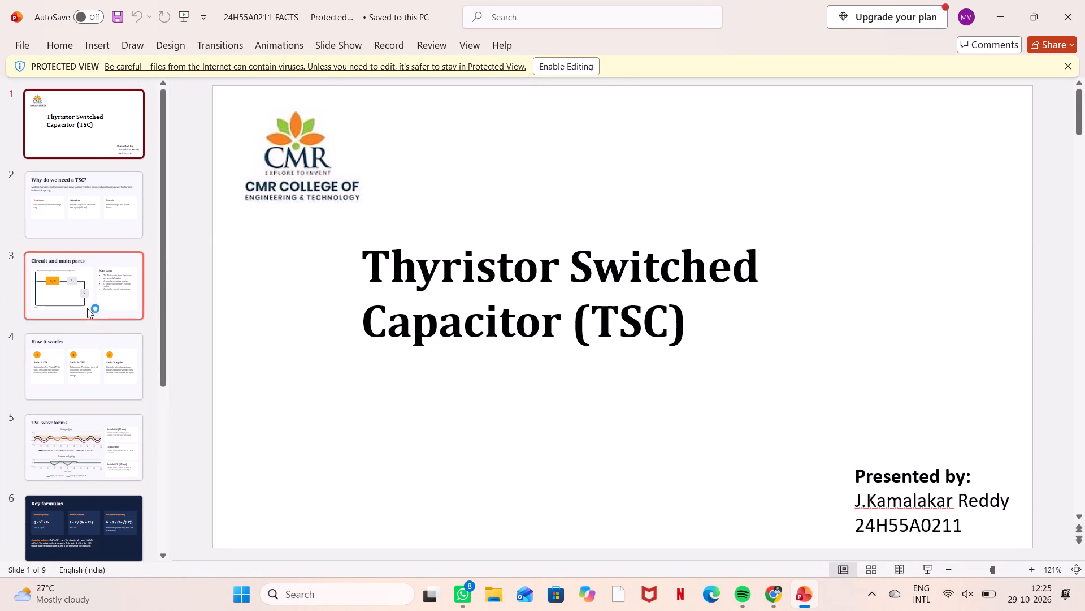
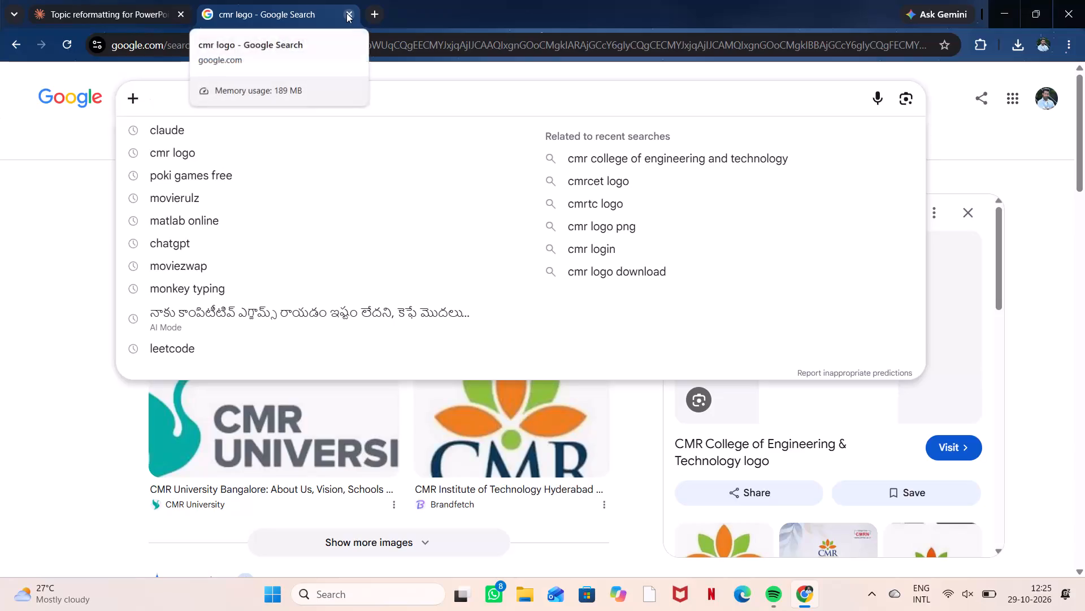
Close the CMR logo search and the Claude presentation chat, leaving no browser tabs open.
{"action": "left_click", "coordinate": [346, 13]}
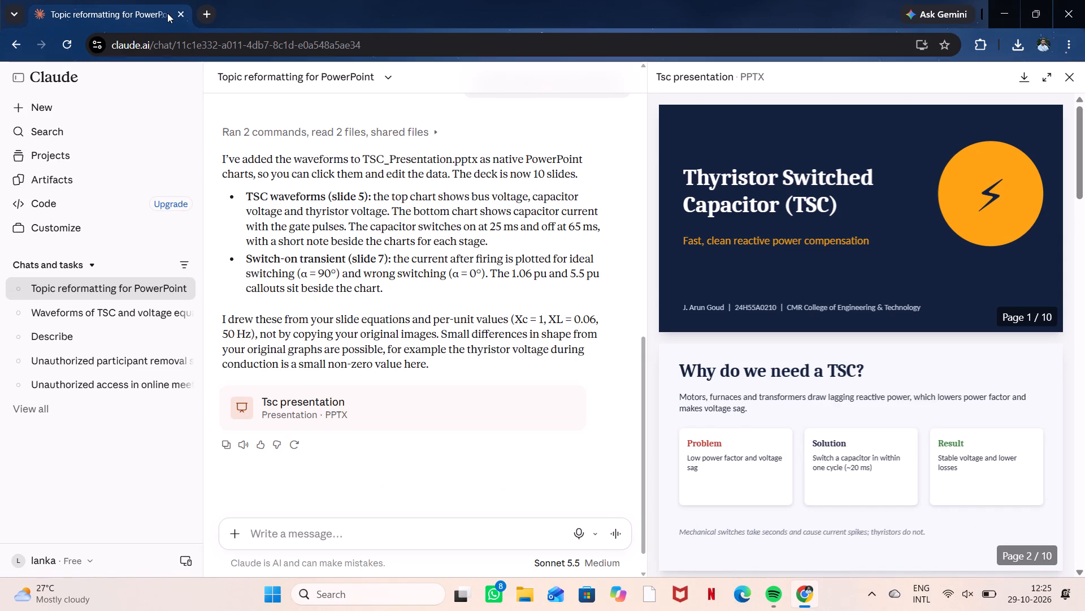
{"action": "left_click", "coordinate": [181, 13]}
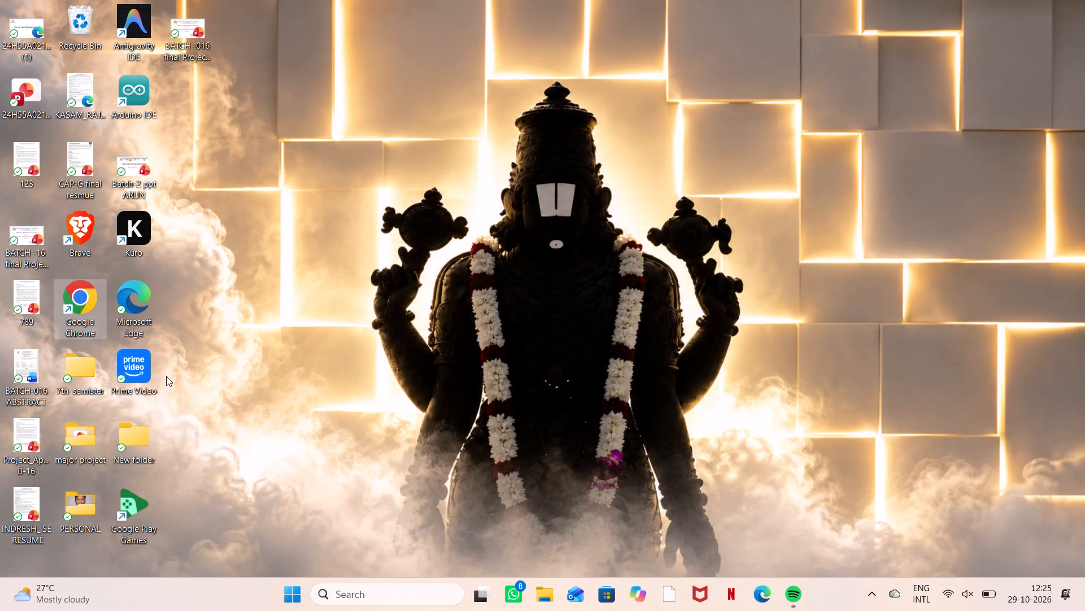
Open WhatsApp from the desktop.
{"action": "left_click", "coordinate": [509, 585]}
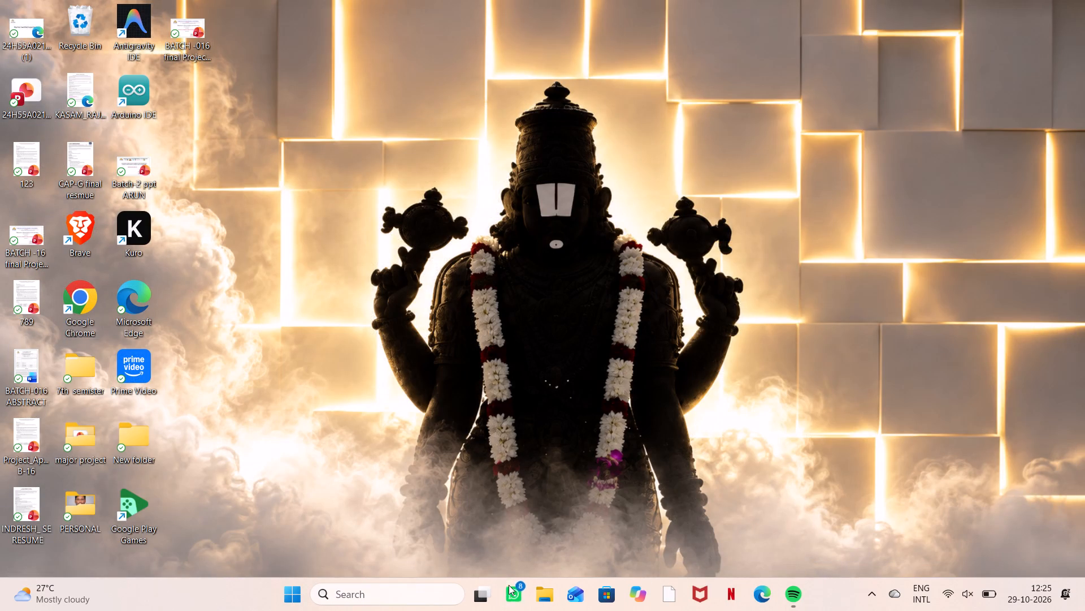
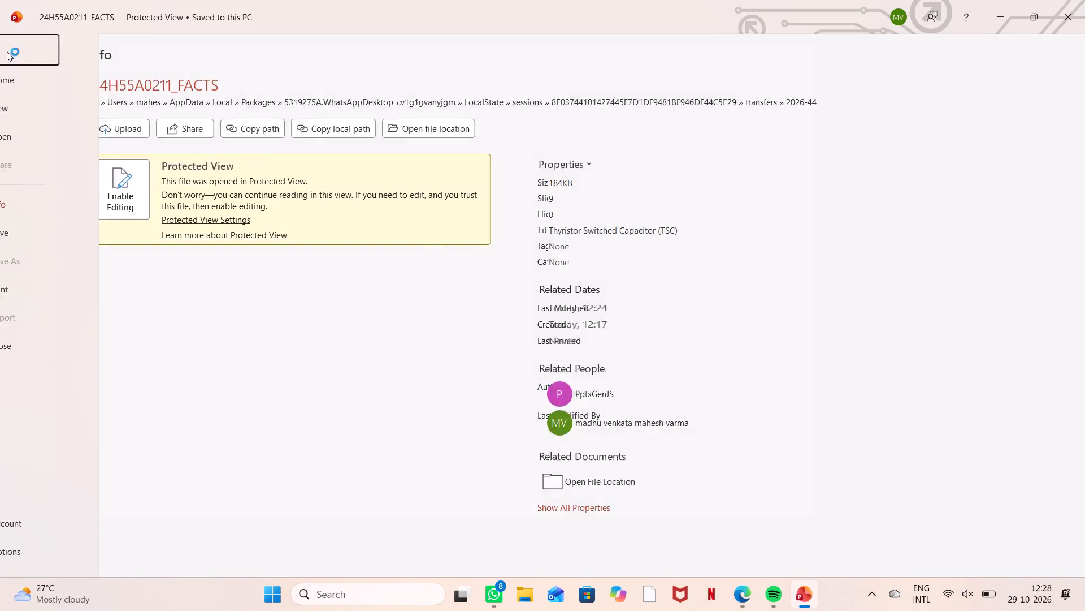
Enable editing for the FACTS presentation opened in Protected View.
{"action": "left_click", "coordinate": [561, 67]}
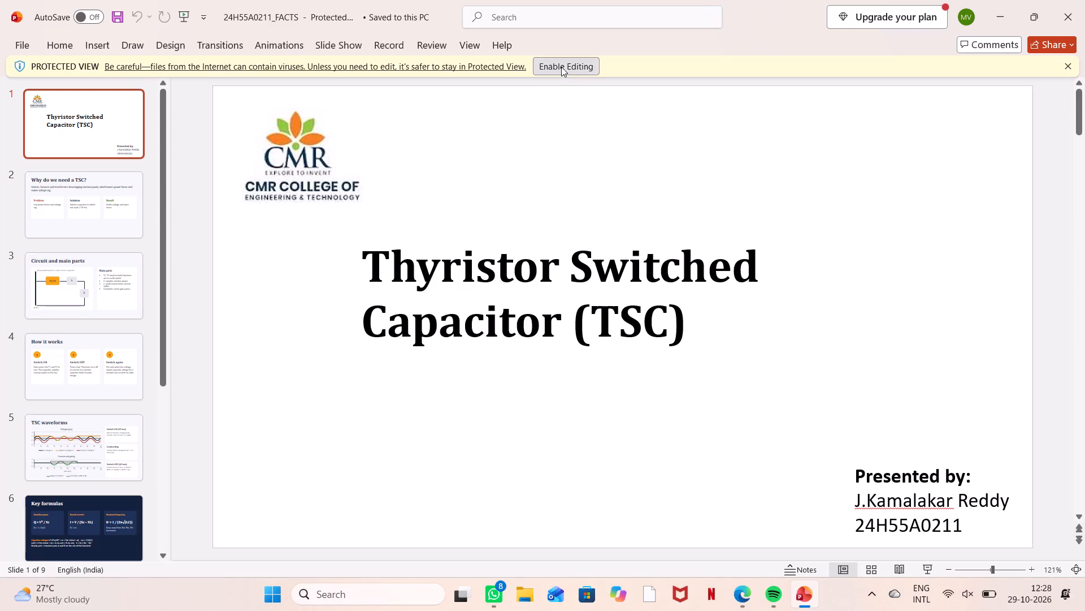
Save a copy of the FACTS presentation to the Desktop in PDF format under the same file name.
{"action": "left_click", "coordinate": [24, 49]}
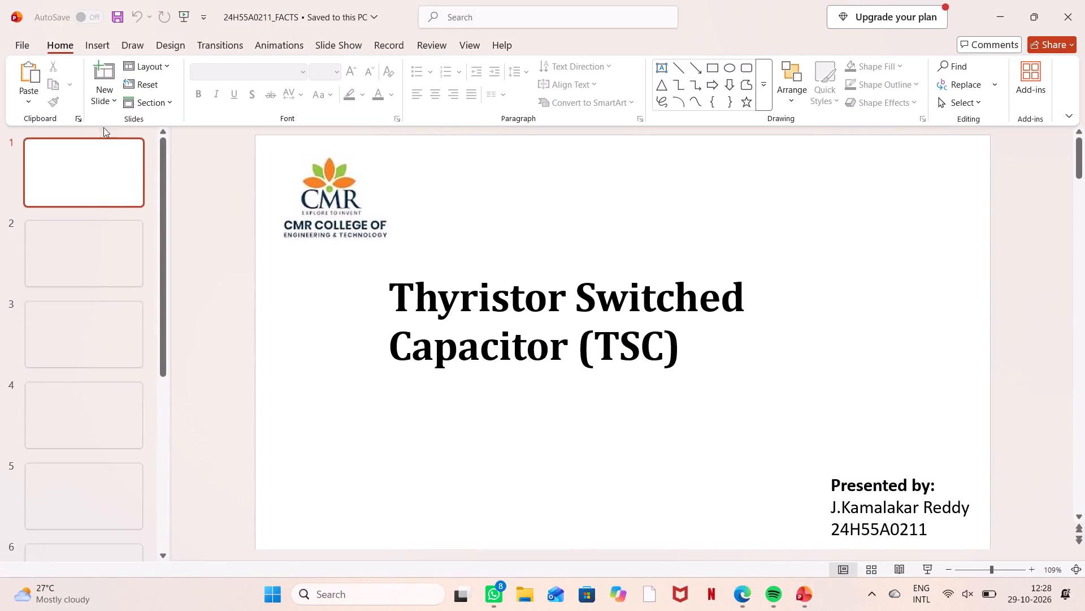
{"action": "left_click", "coordinate": [23, 44]}
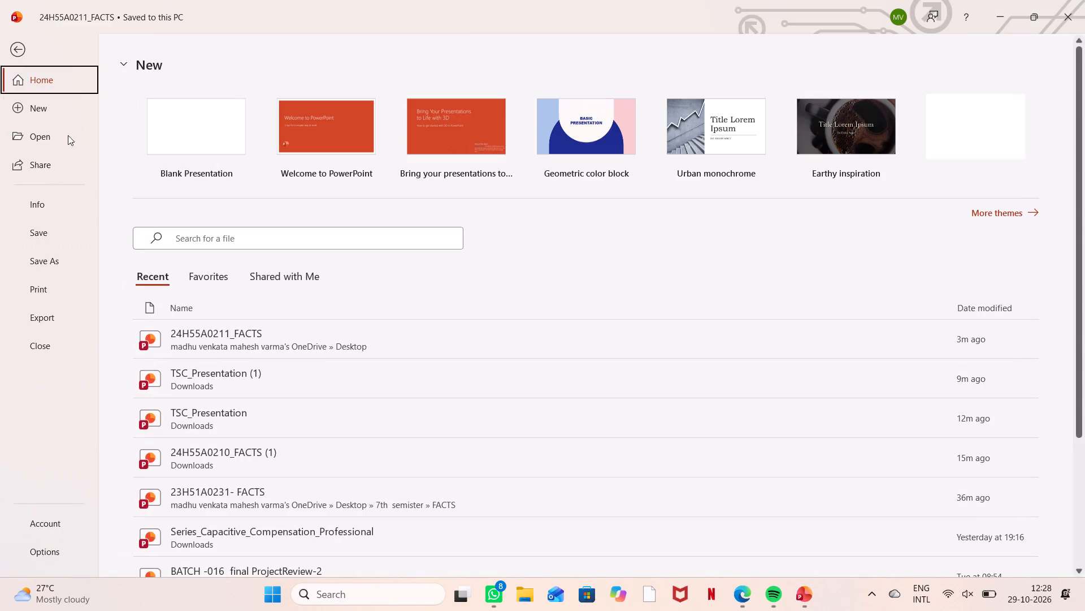
{"action": "left_click", "coordinate": [54, 257]}
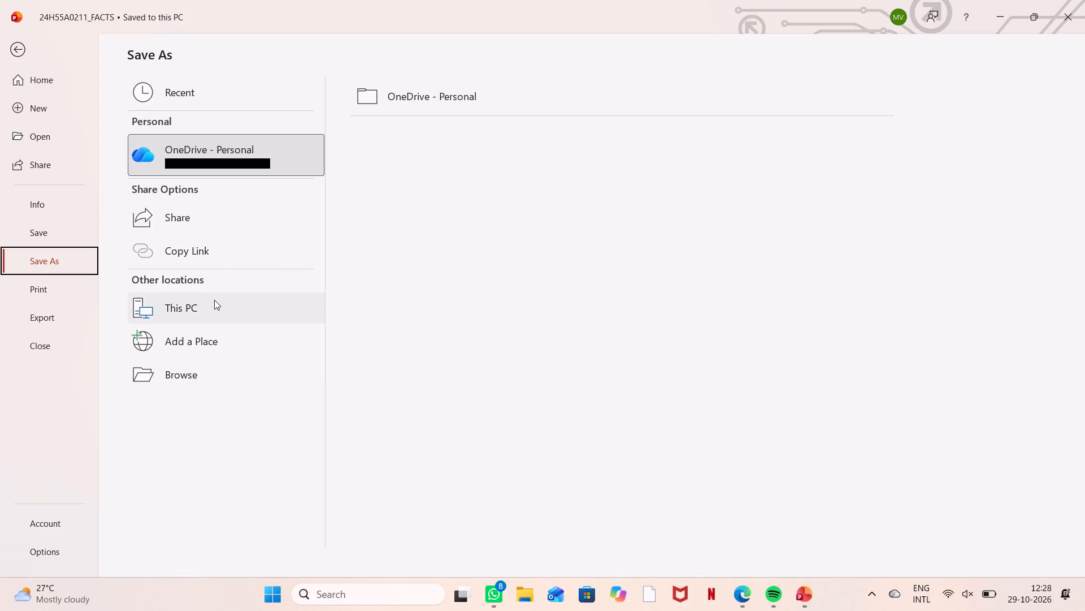
{"action": "left_click", "coordinate": [214, 300]}
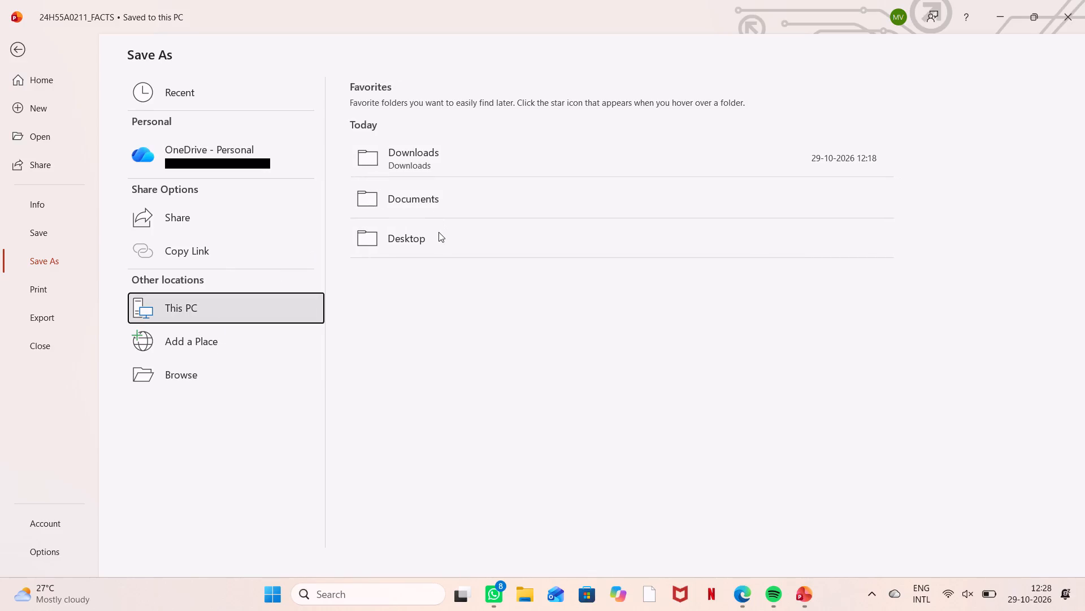
{"action": "left_click", "coordinate": [441, 236]}
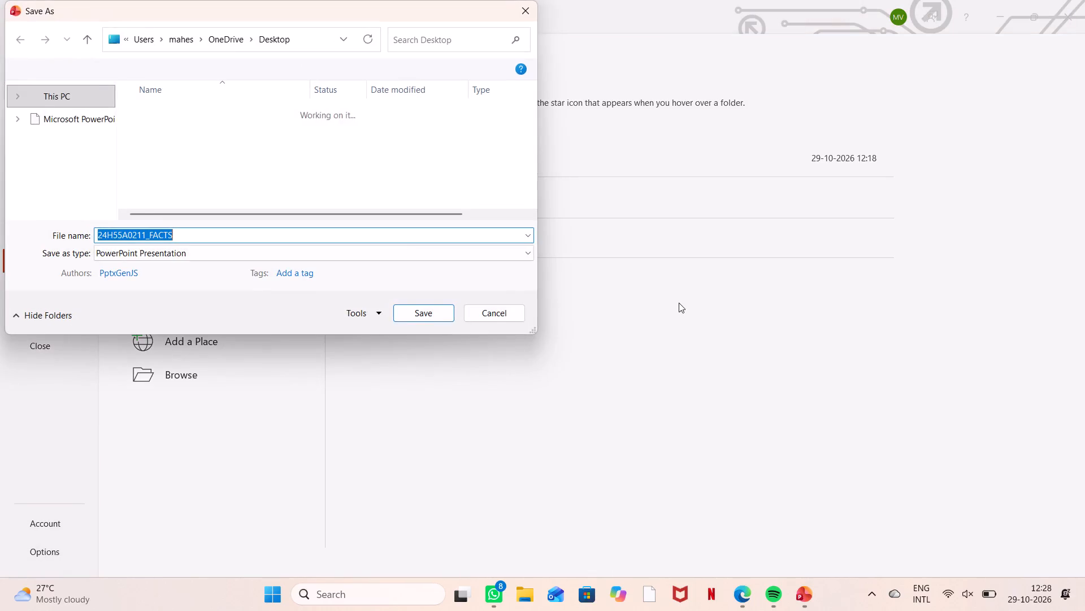
{"action": "left_click", "coordinate": [393, 234]}
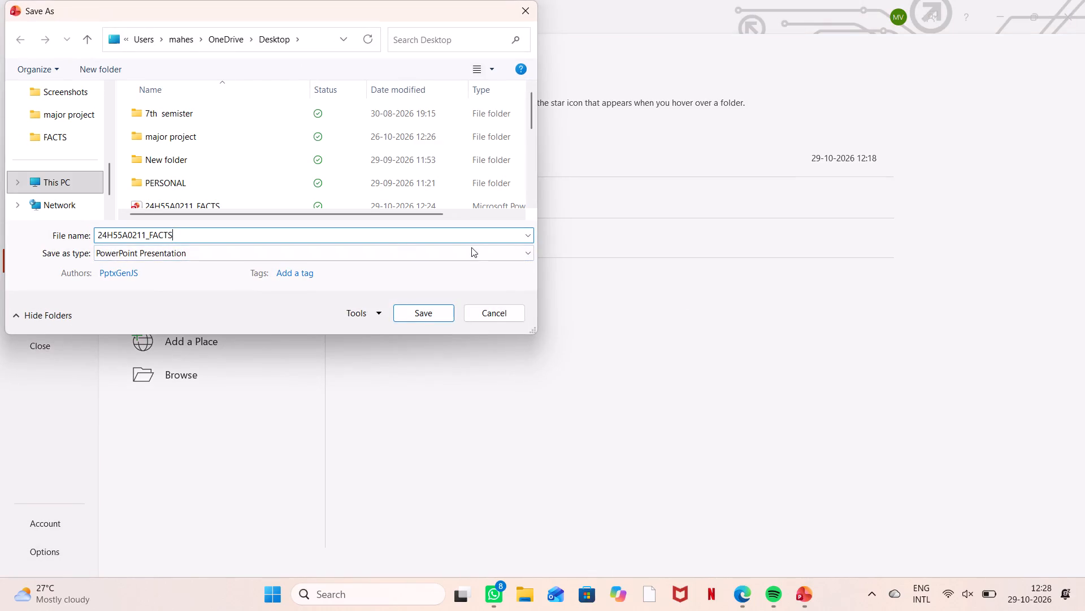
{"action": "left_click", "coordinate": [475, 248]}
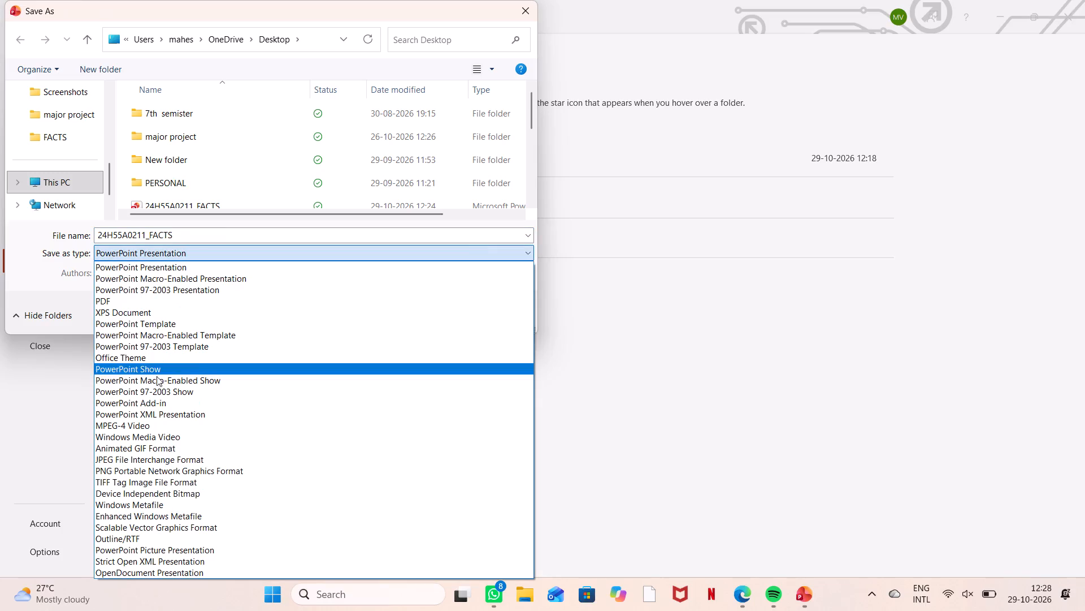
{"action": "left_click", "coordinate": [139, 302]}
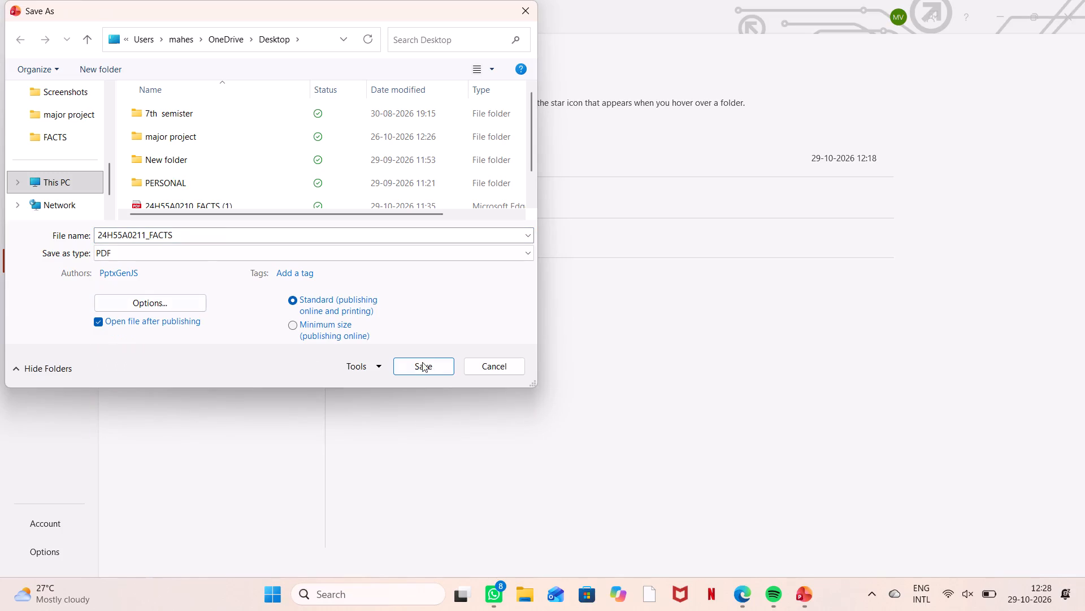
{"action": "left_click", "coordinate": [420, 366]}
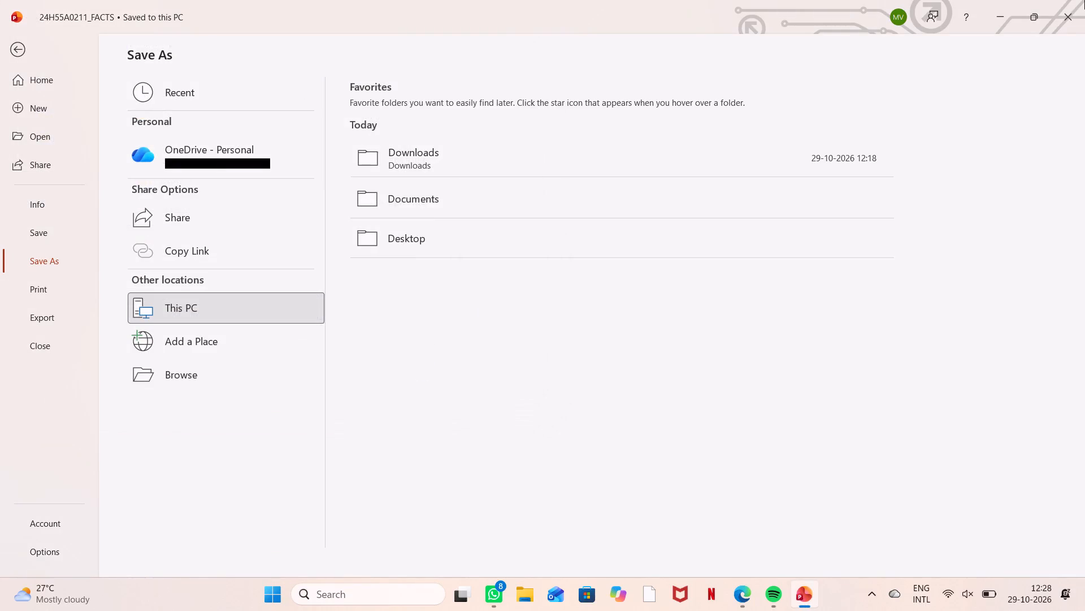
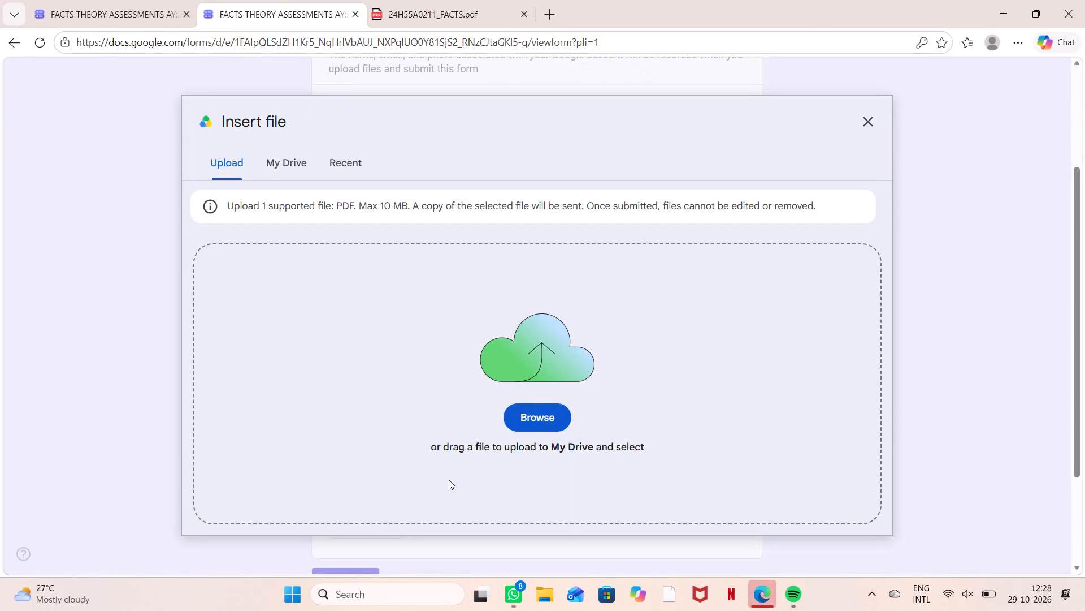
Upload the newly exported FACTS PDF from the Desktop as the form's presentation file.
{"action": "left_click", "coordinate": [535, 420]}
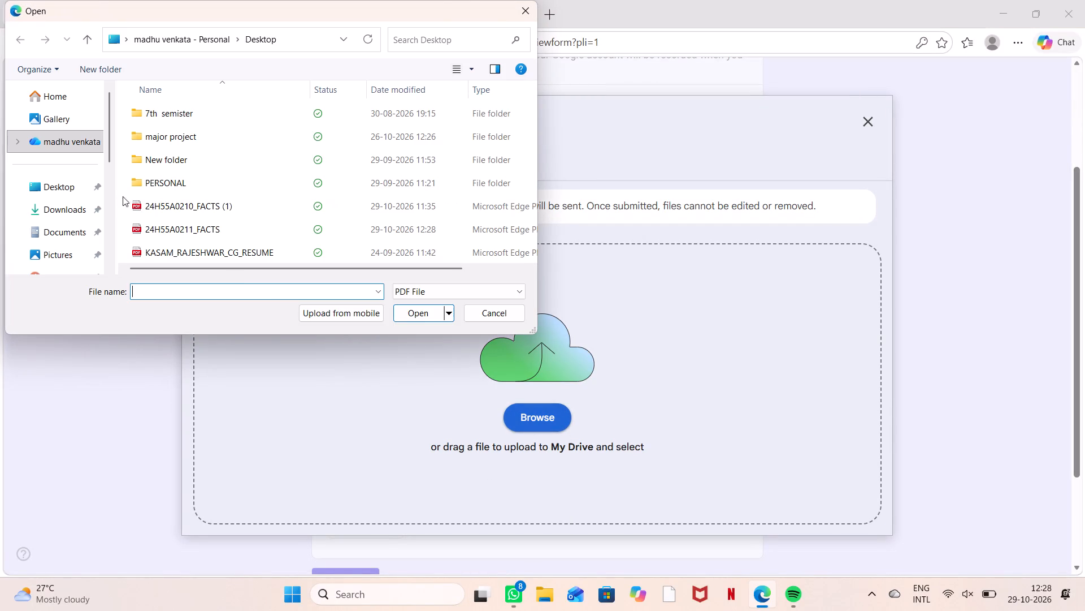
{"action": "left_click", "coordinate": [66, 187]}
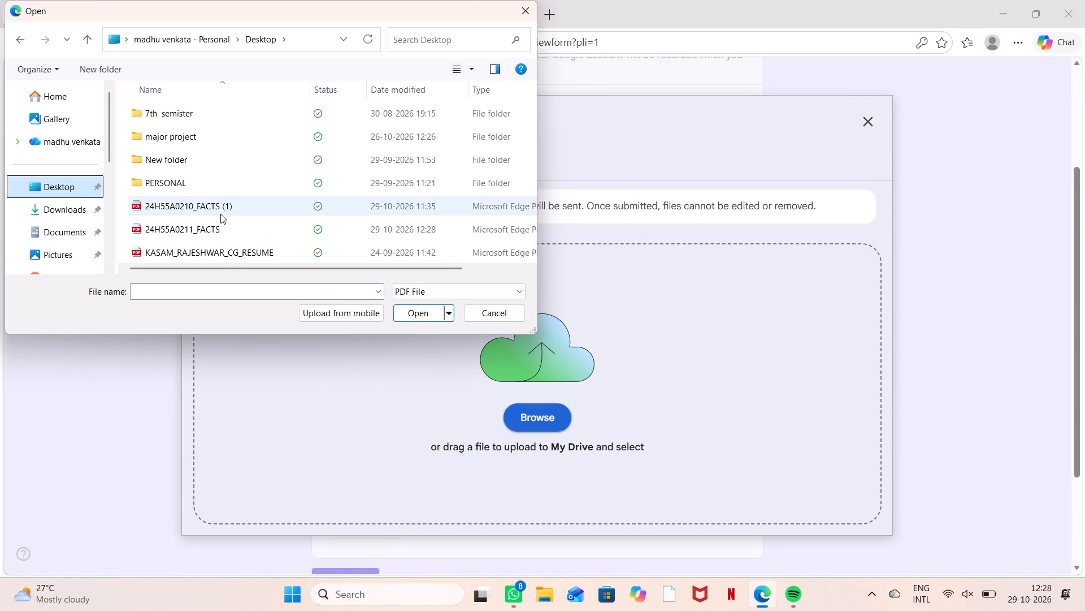
{"action": "left_click", "coordinate": [76, 187]}
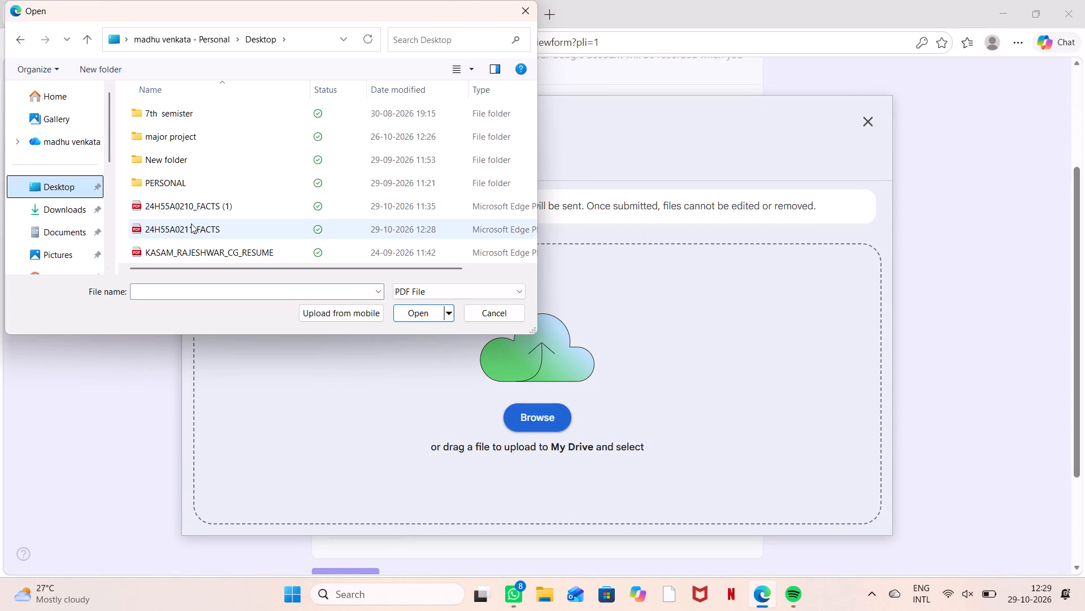
{"action": "left_click", "coordinate": [196, 230]}
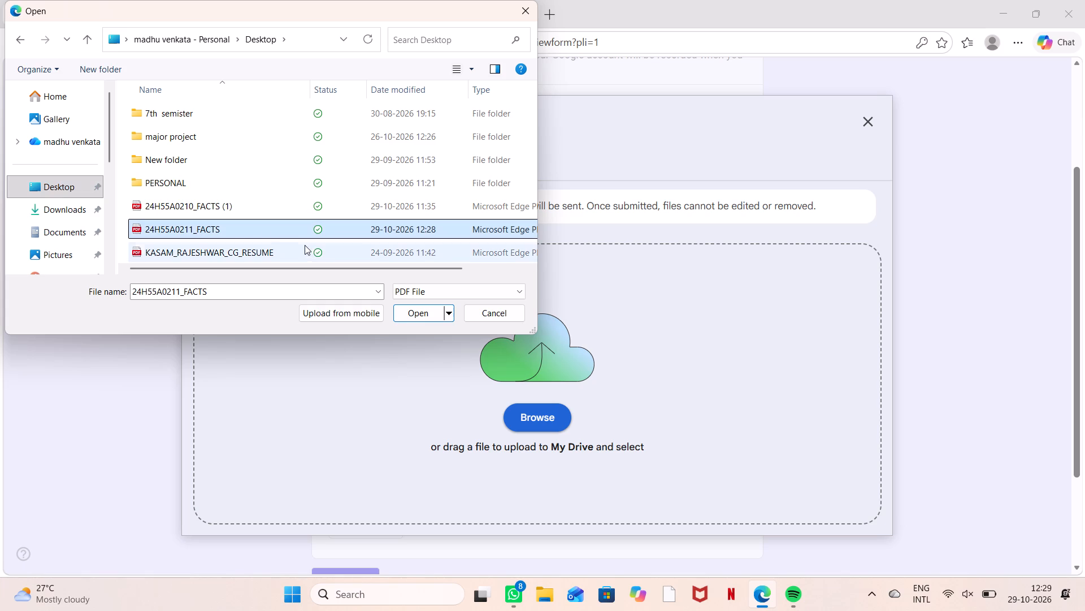
{"action": "left_click", "coordinate": [435, 316]}
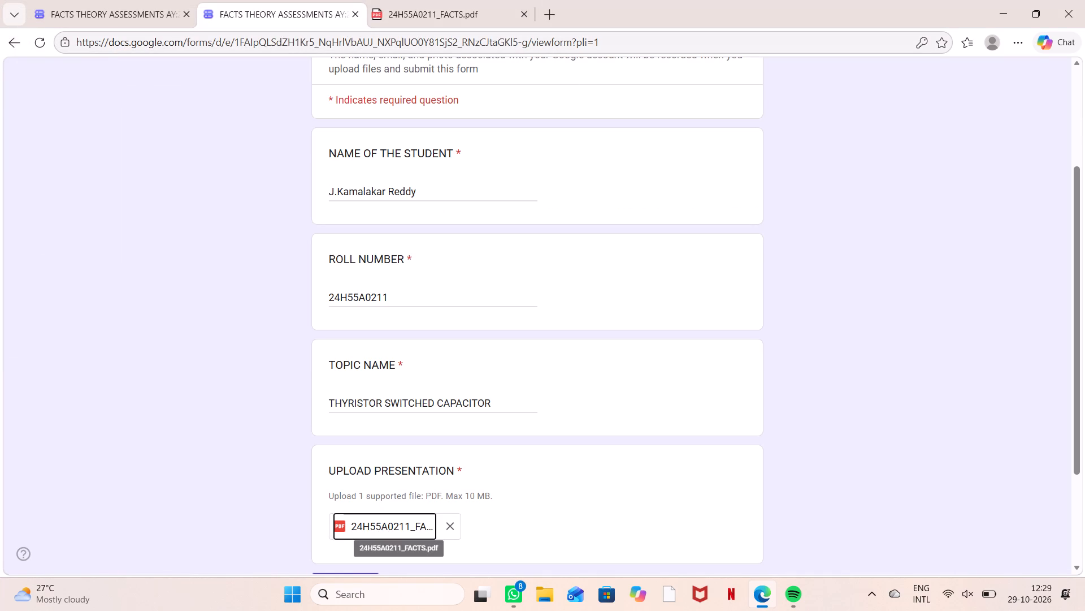
Close the browser tab holding the local copy of the FACTS PDF.
{"action": "left_click", "coordinate": [523, 19]}
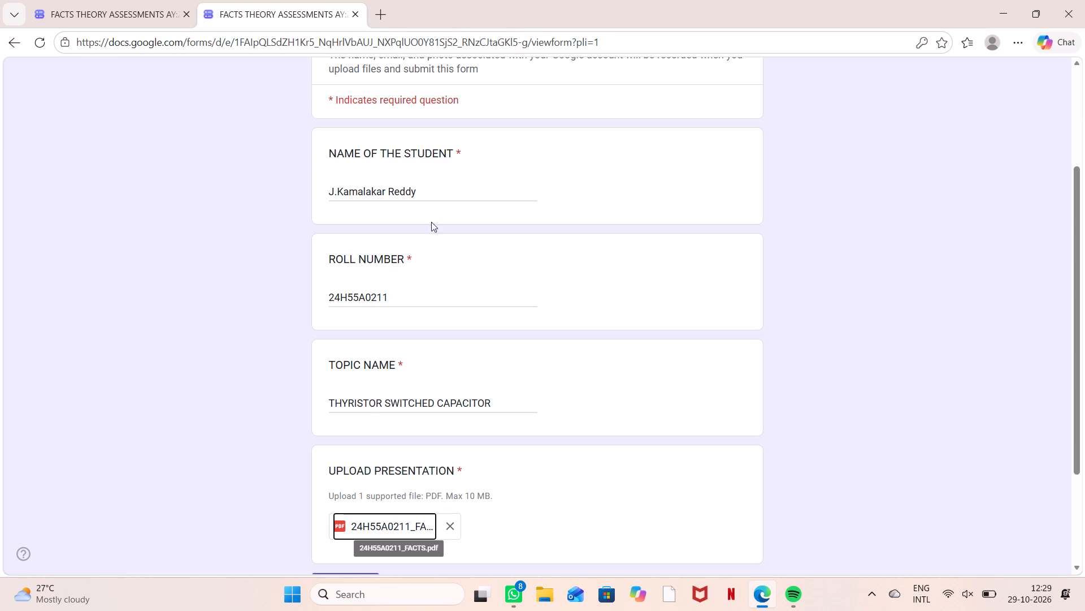
Open the uploaded FACTS PDF from the form, review its slides from first to last, and return to the form.
{"action": "scroll", "coordinate": [468, 394], "scroll_direction": "down", "scroll_amount": 5}
{"action": "left_click", "coordinate": [374, 376]}
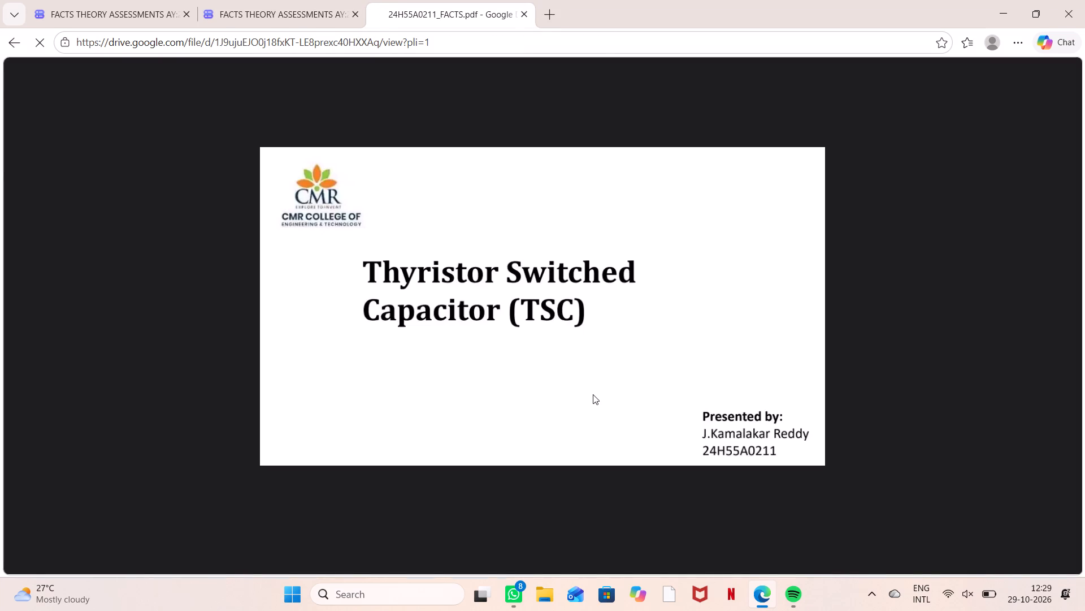
{"action": "scroll", "coordinate": [593, 394], "scroll_direction": "down", "scroll_amount": 8}
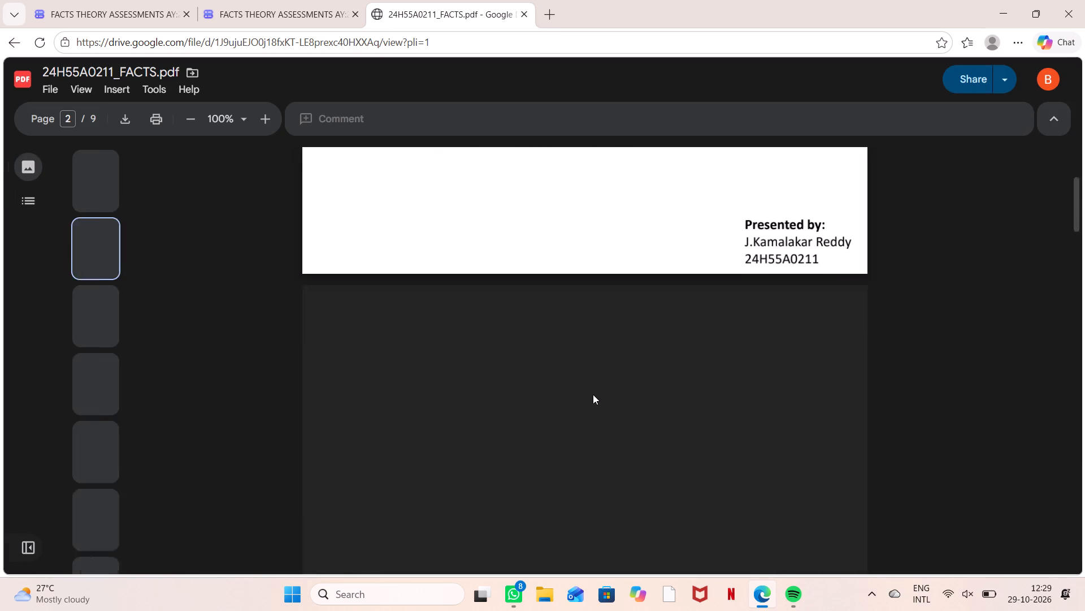
{"action": "scroll", "coordinate": [593, 394], "scroll_direction": "down", "scroll_amount": 15}
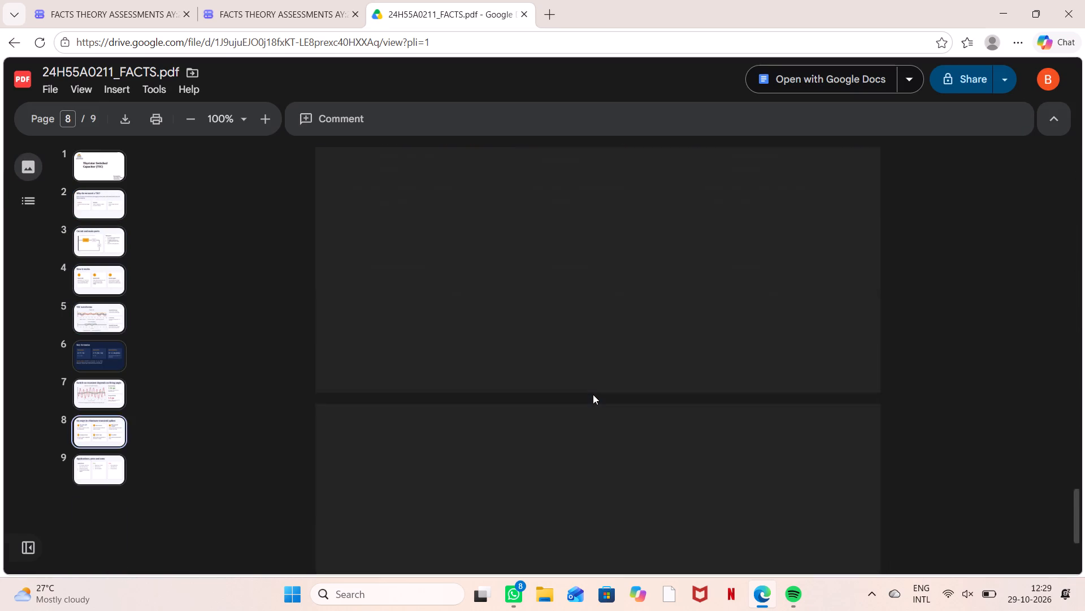
{"action": "scroll", "coordinate": [593, 394], "scroll_direction": "down", "scroll_amount": 6}
{"action": "scroll", "coordinate": [593, 394], "scroll_direction": "up", "scroll_amount": 19}
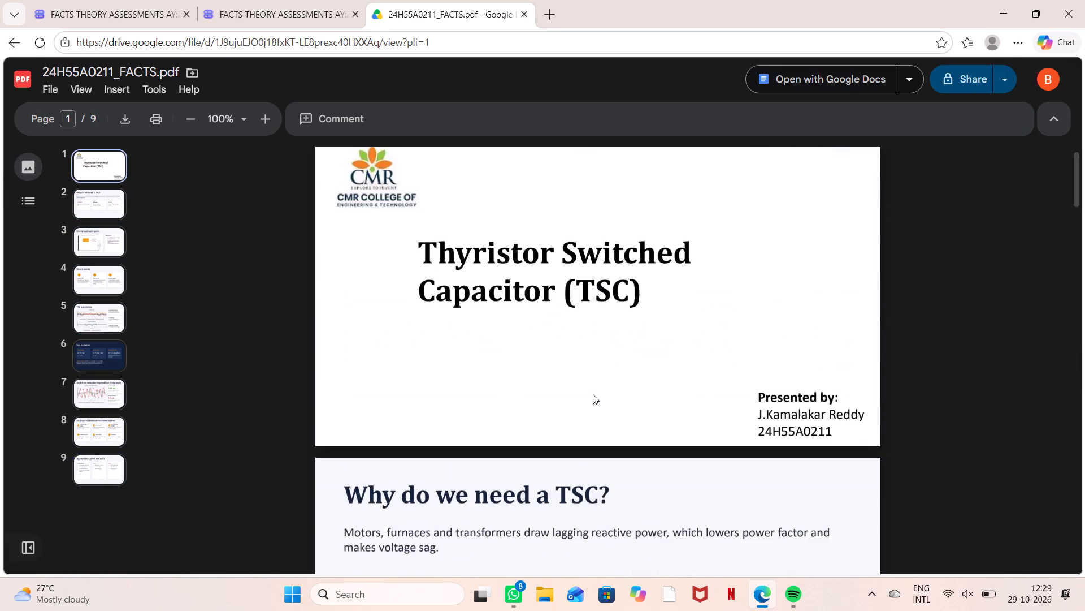
{"action": "left_click", "coordinate": [18, 39]}
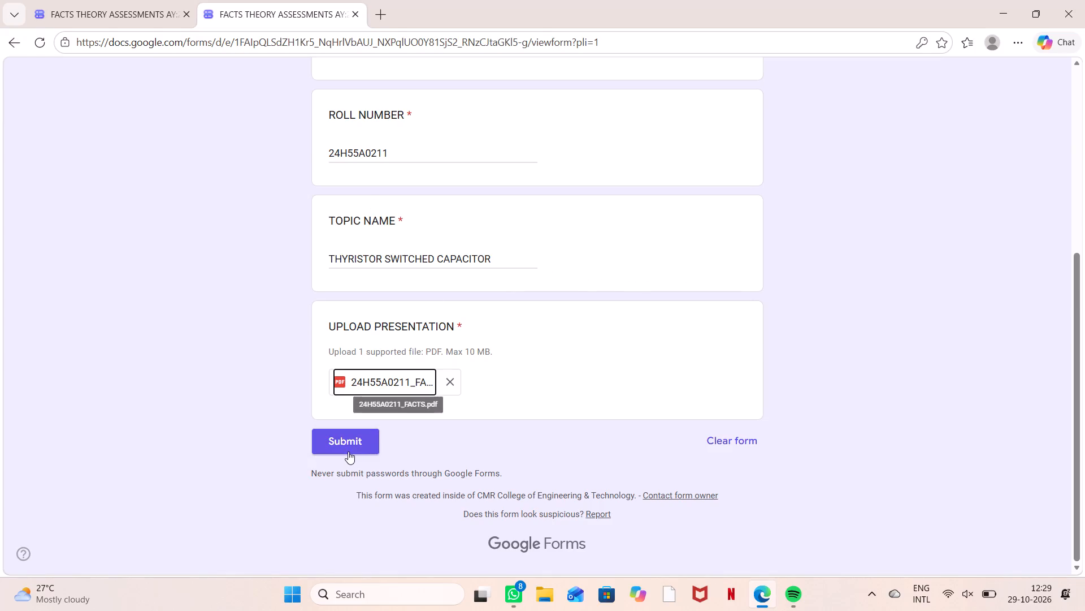
Submit the FACTS Theory Assessments AY:2026-27 form and close its tab.
{"action": "left_click", "coordinate": [348, 451]}
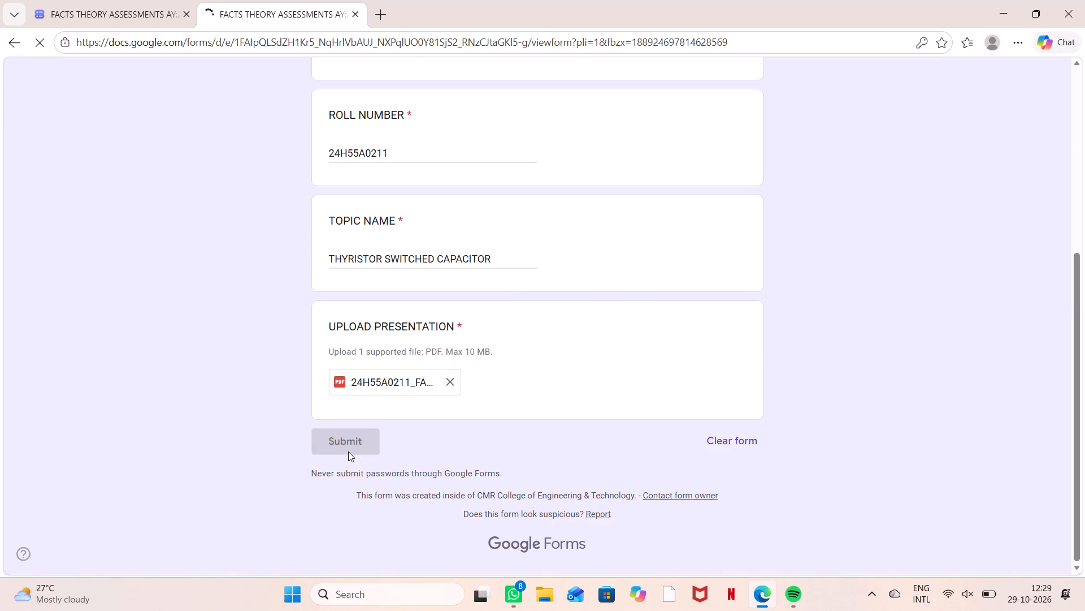
{"action": "scroll", "coordinate": [348, 451], "scroll_direction": "up", "scroll_amount": 5}
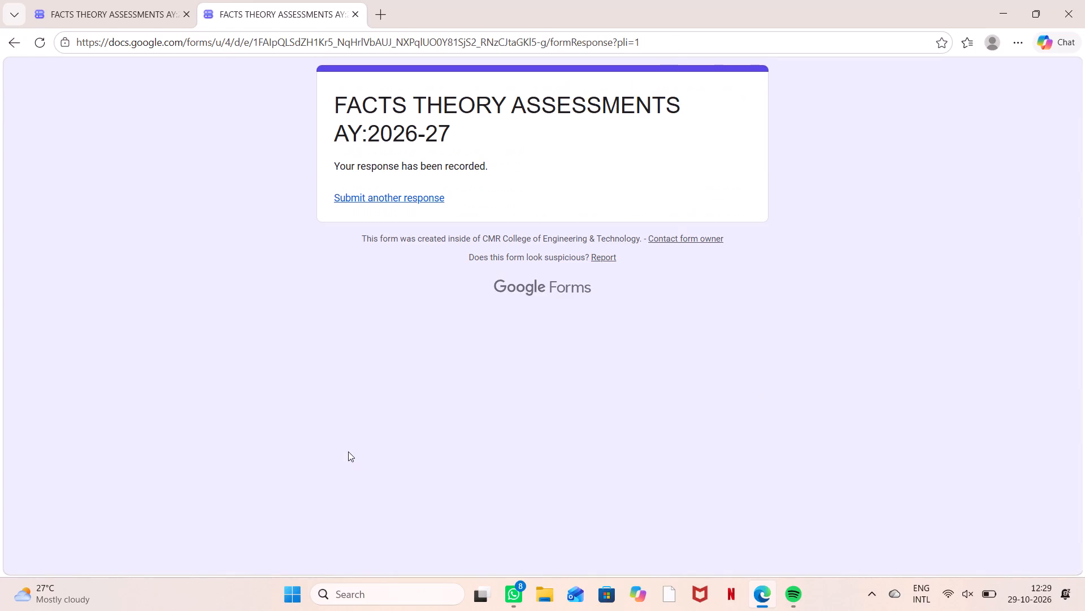
{"action": "left_click", "coordinate": [358, 8]}
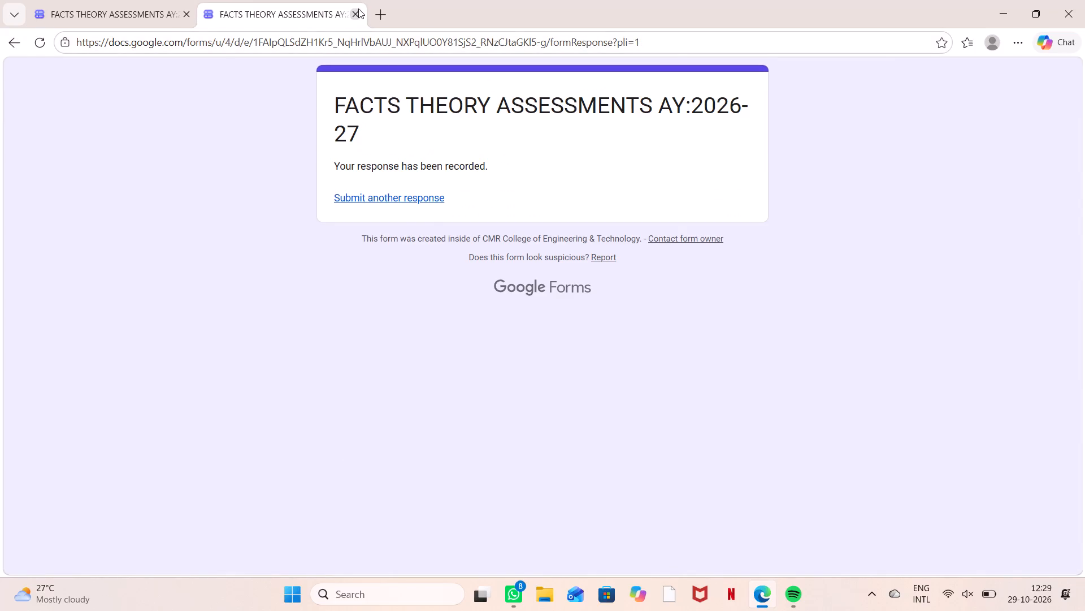